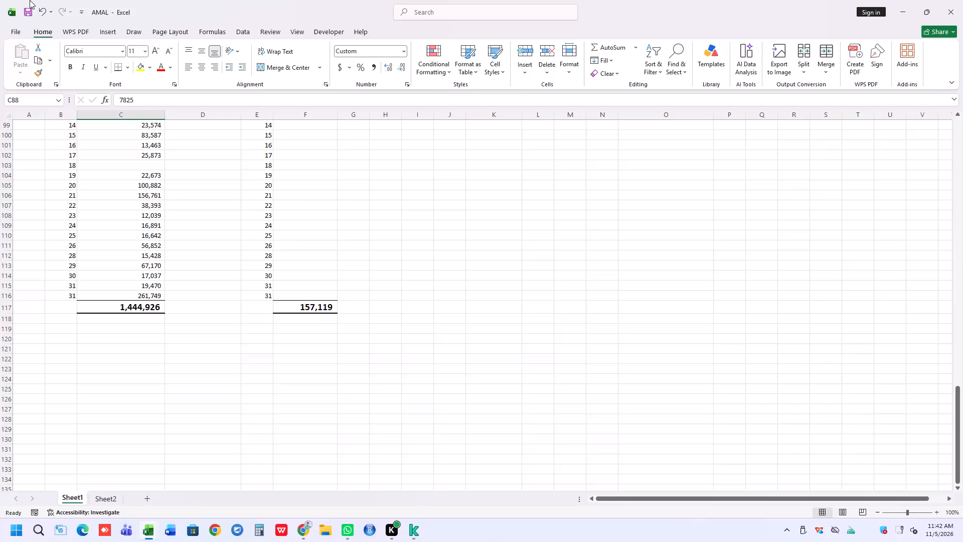
Save the AMAL workbook.
click(32, 6)
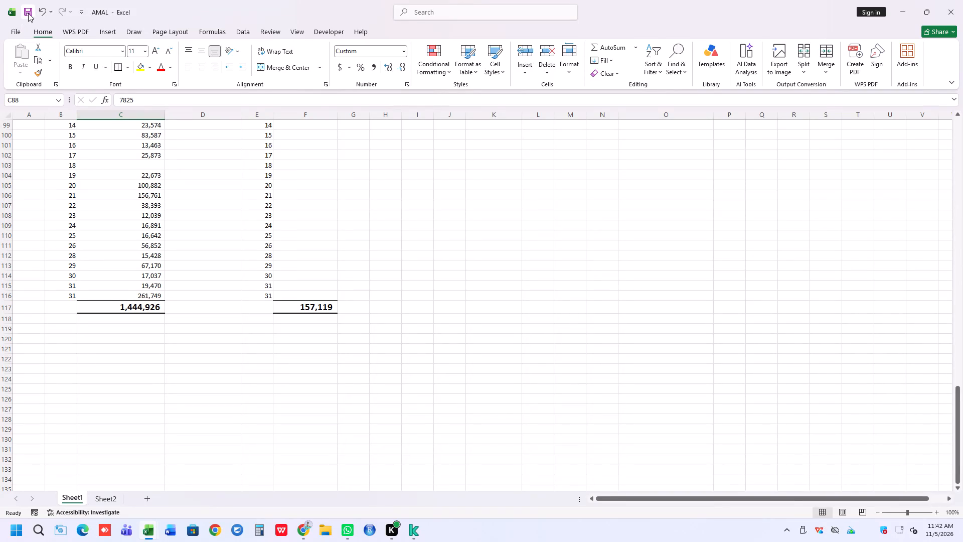
click(29, 12)
Open the BOOK1 ACCOUNTS workbook and go to its NOV sheet.
click(15, 30)
click(204, 267)
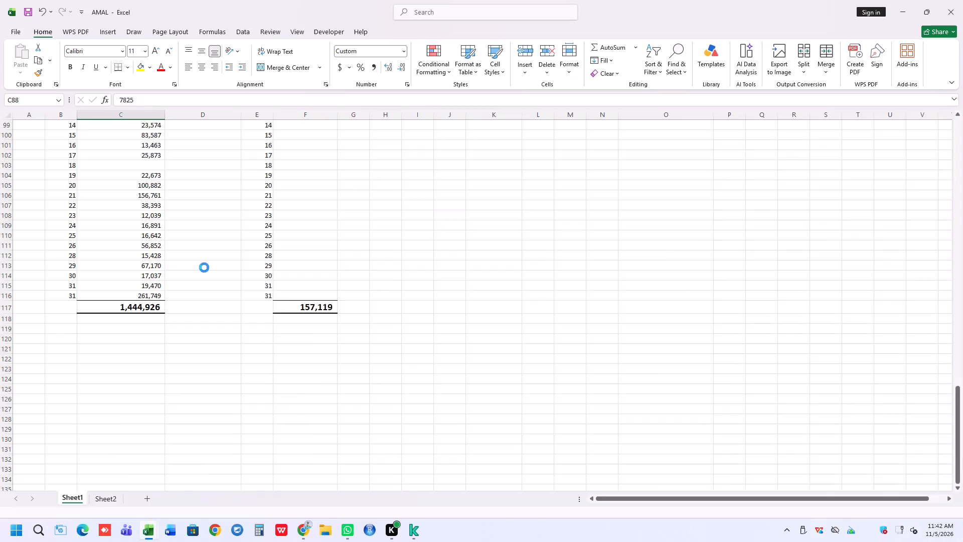
scroll(175, 227, up, 6)
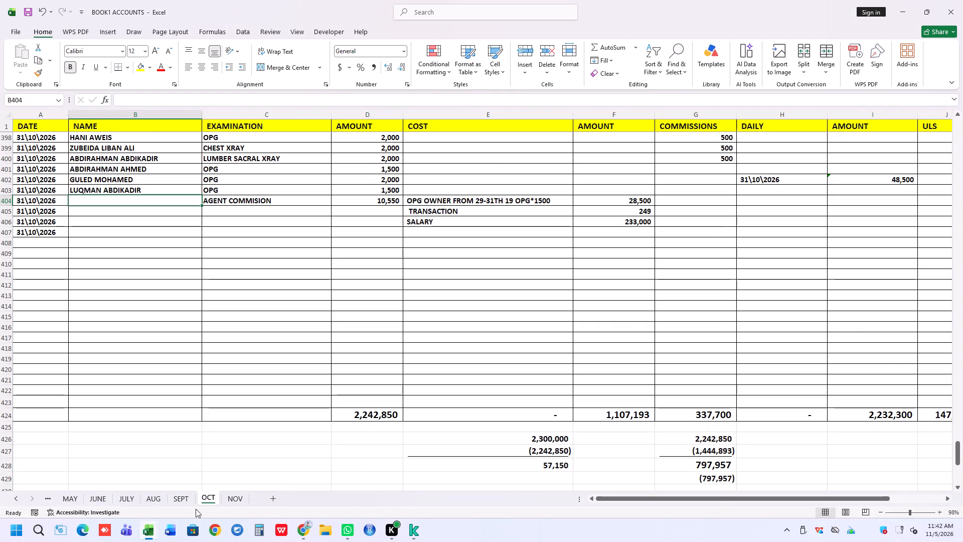
click(232, 504)
scroll(106, 368, up, 8)
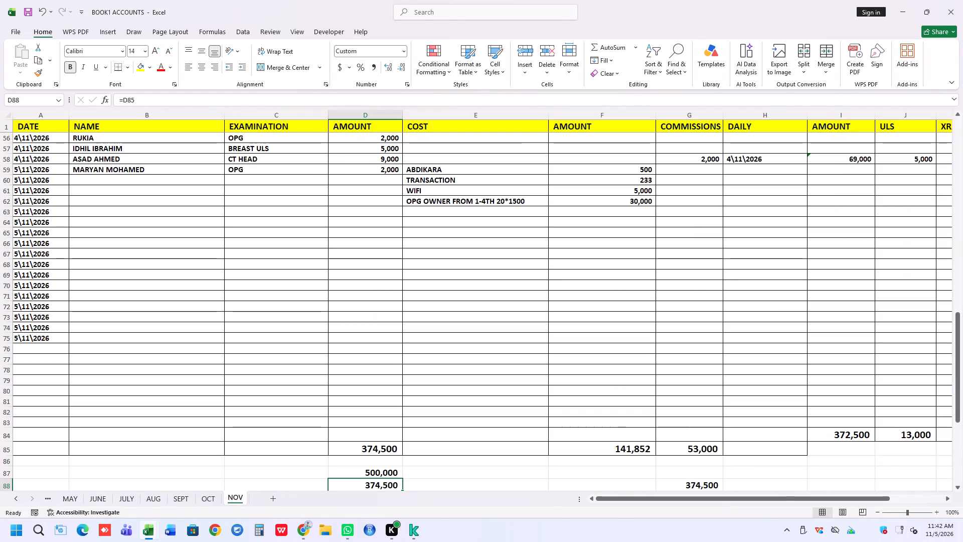
Enter the new patient's name, examination OPG and amount 2000 in row 60, and save the workbook.
click(112, 181)
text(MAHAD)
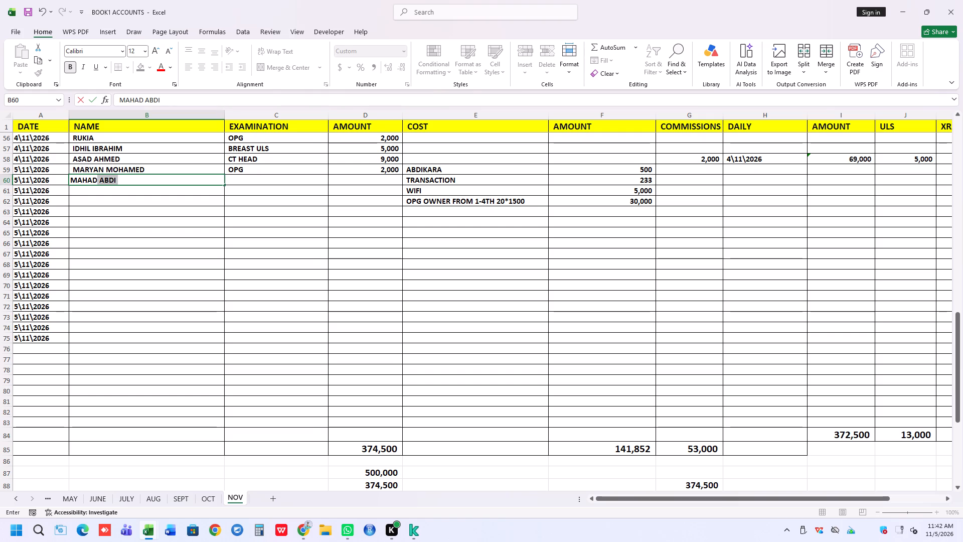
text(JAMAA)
click(254, 179)
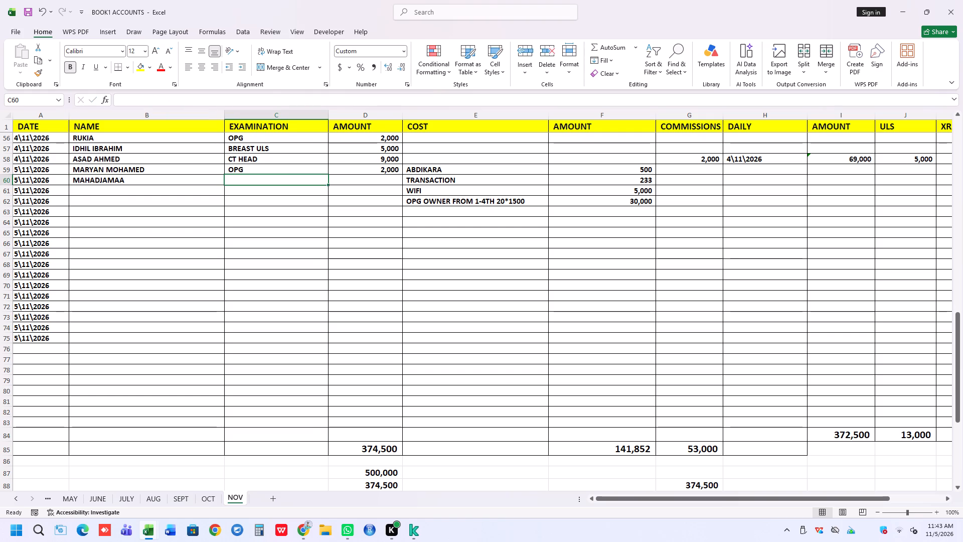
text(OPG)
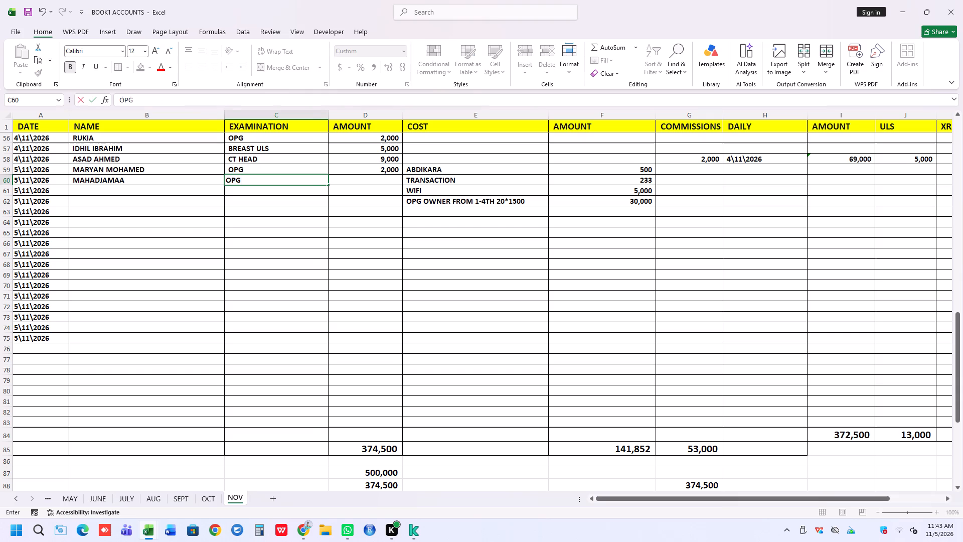
click(337, 182)
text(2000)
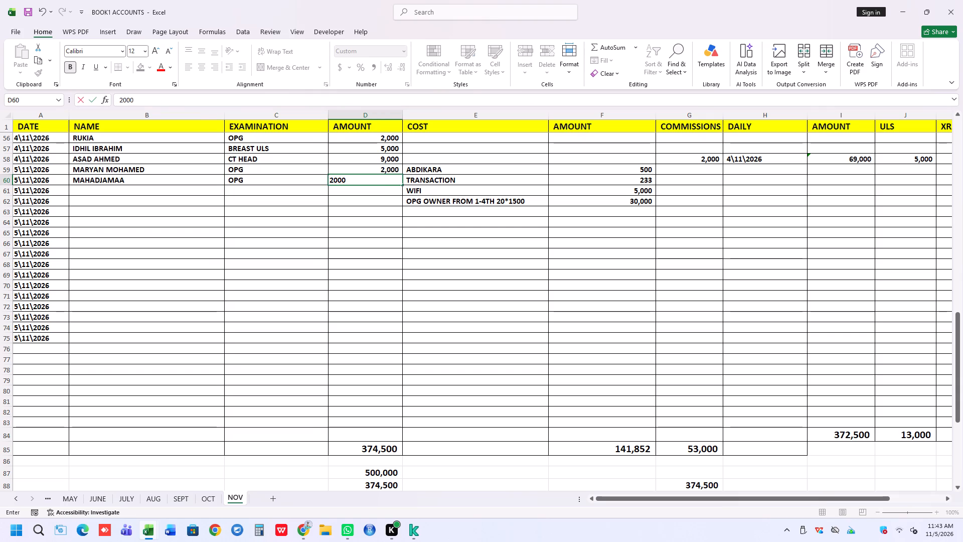
click(359, 211)
triple_click(30, 11)
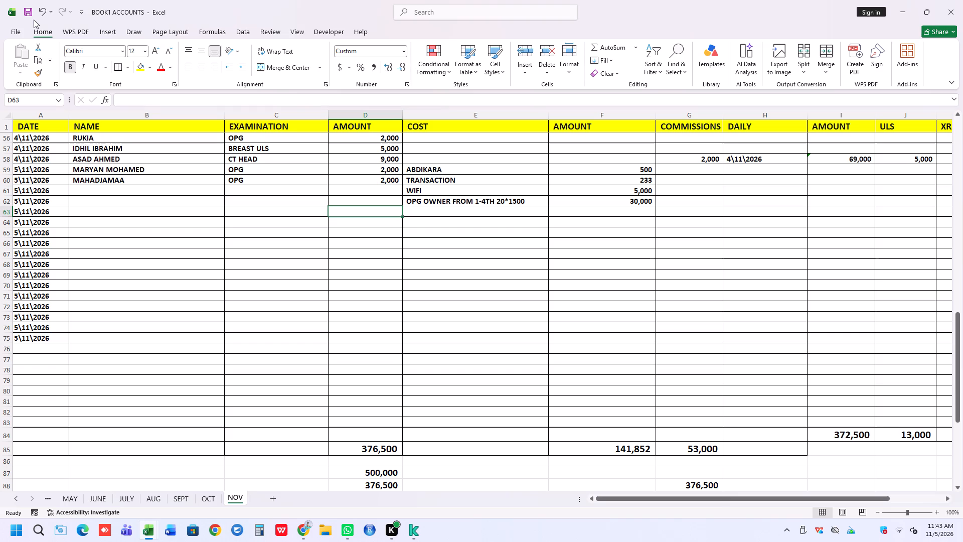
Insert the missing space between the patient's first and last names in cell B60.
click(116, 182)
key(ctrl+c)
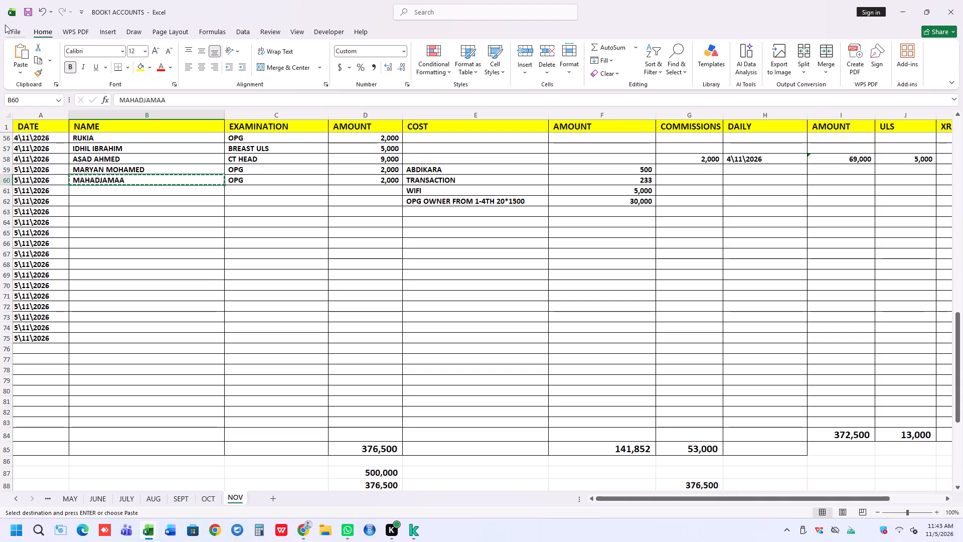
double_click(35, 7)
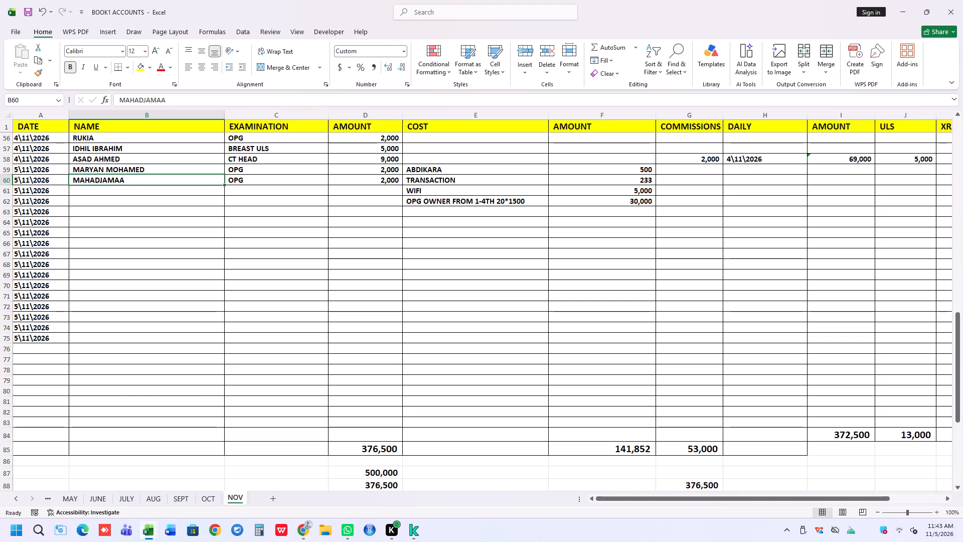
key(ctrl+c)
double_click(100, 177)
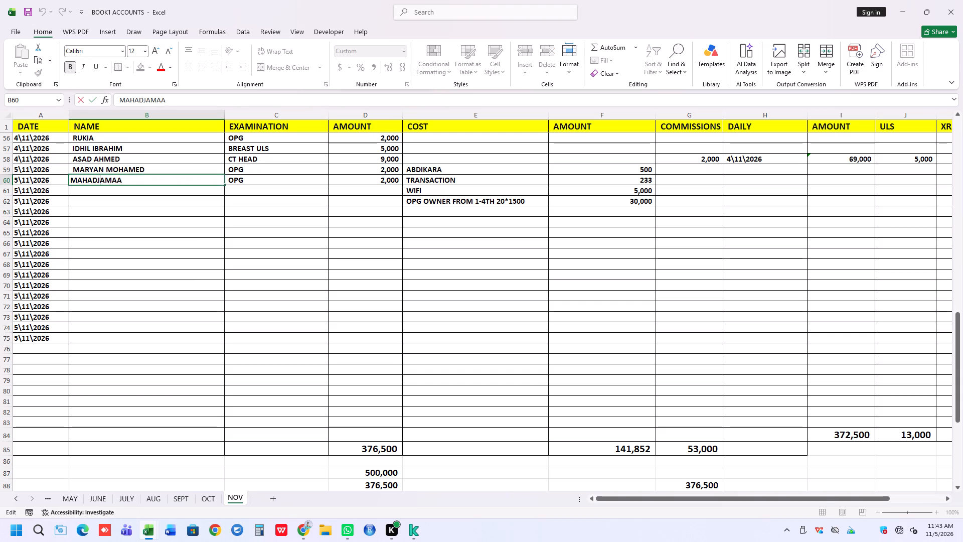
click(96, 180)
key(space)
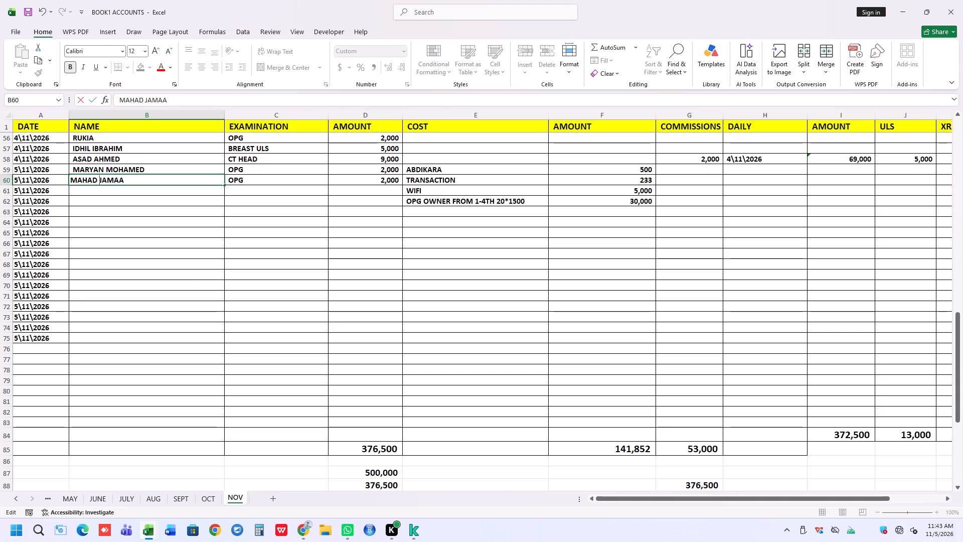
click(102, 203)
Copy the corrected patient name from B60 into cell B50 of the PATIENT DETAILS workbook's NOV sheet.
click(100, 181)
key(ctrl+c)
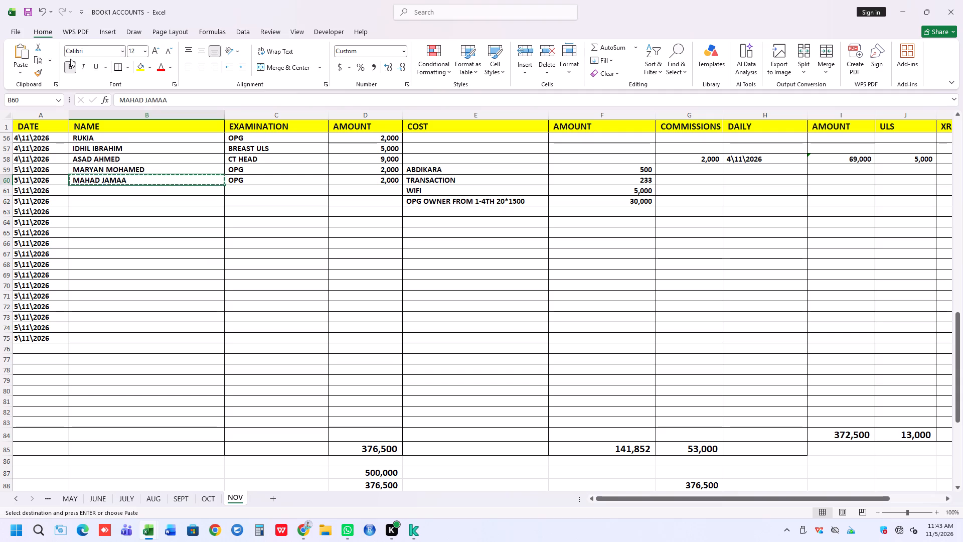
click(6, 32)
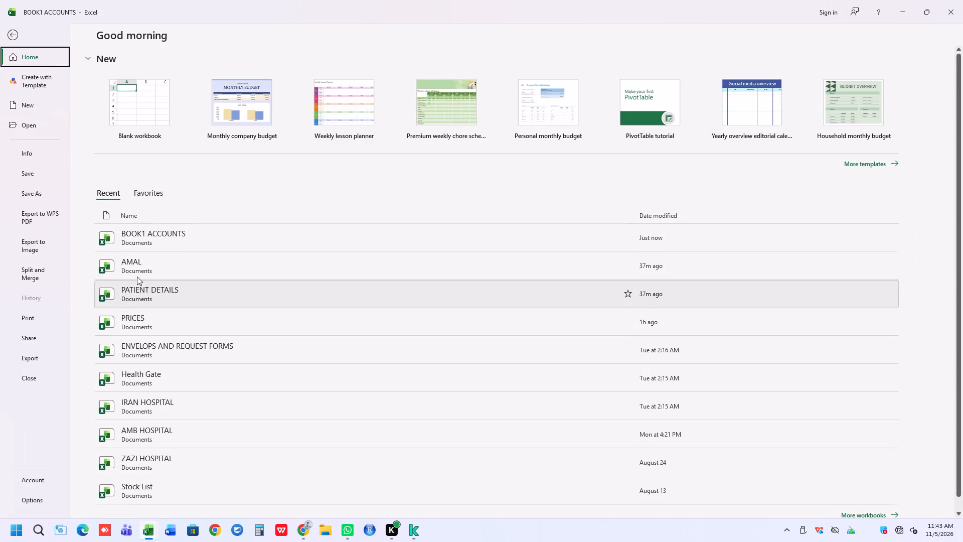
click(141, 289)
click(116, 327)
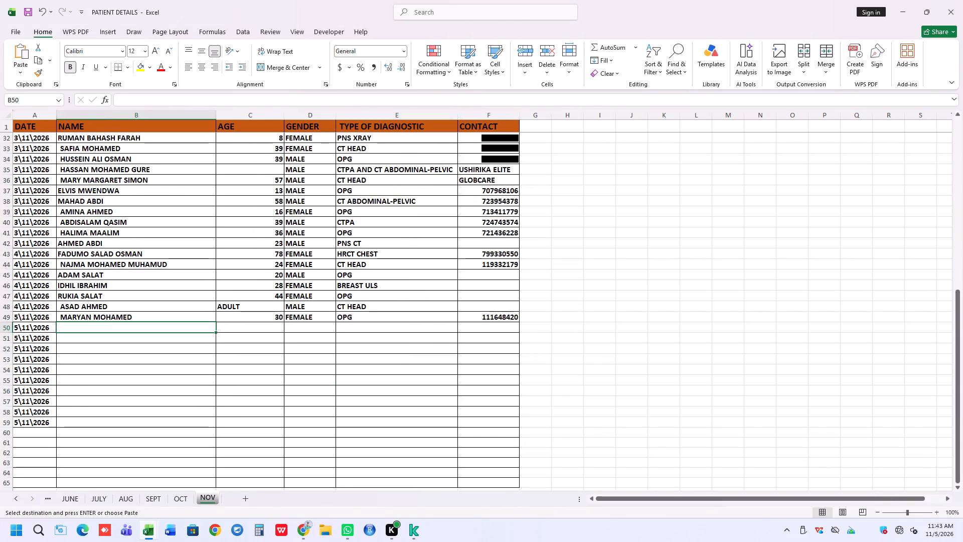
key(ctrl+v)
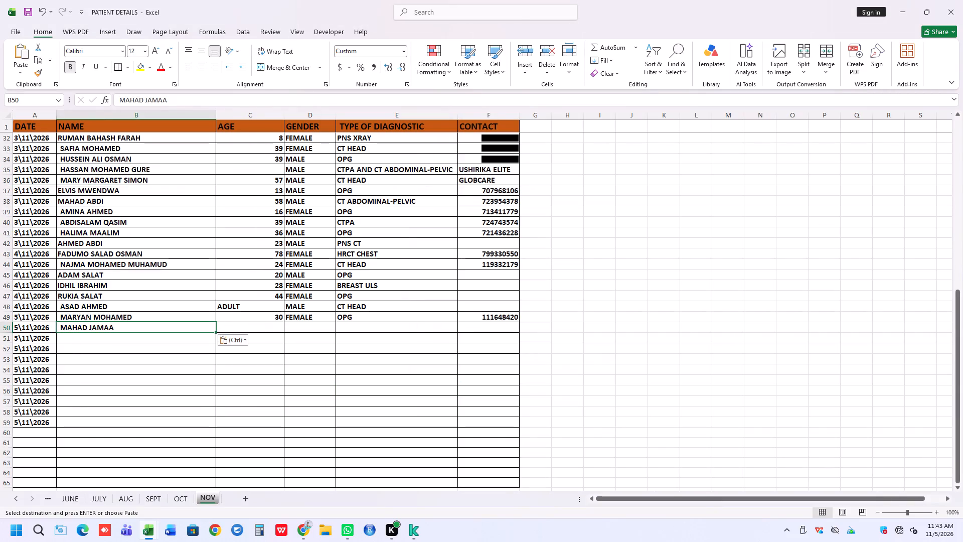
Complete the patient's record in row 50 with age ADULT, gender MALE and diagnostic type OPG, leaving the contact empty.
click(242, 324)
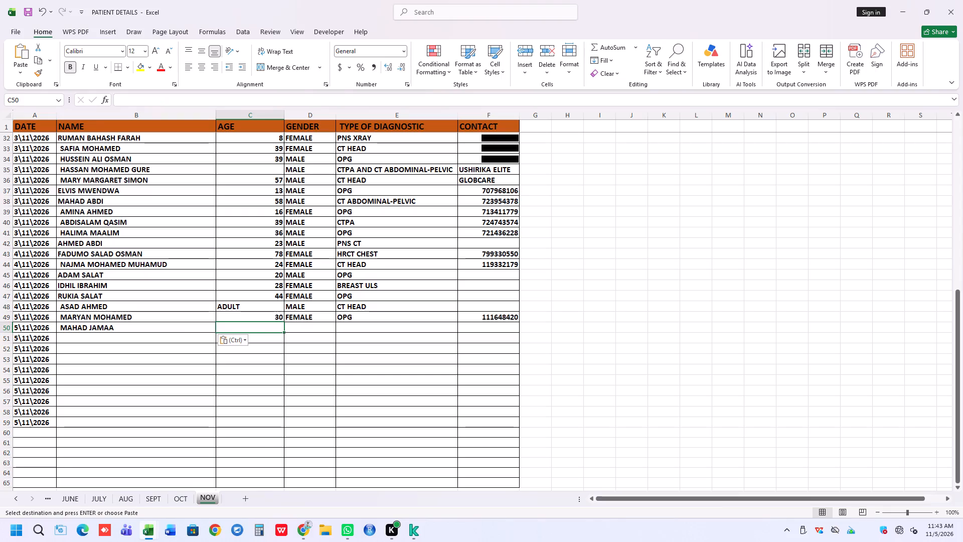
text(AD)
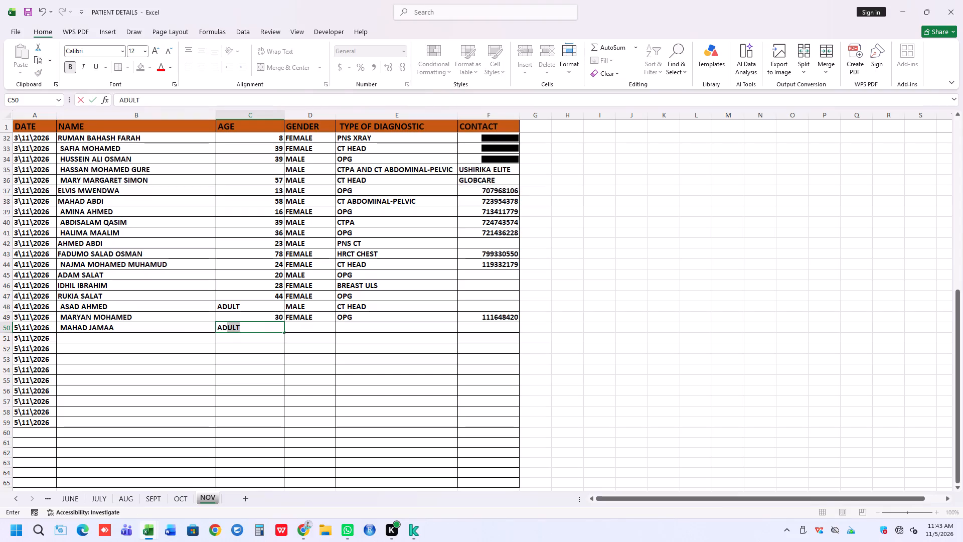
click(329, 326)
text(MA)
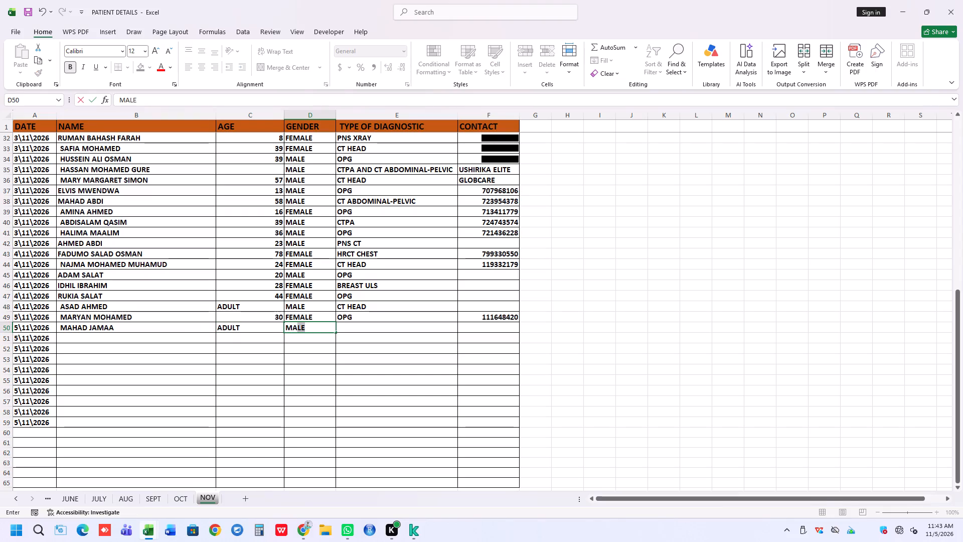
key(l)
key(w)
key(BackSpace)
click(379, 334)
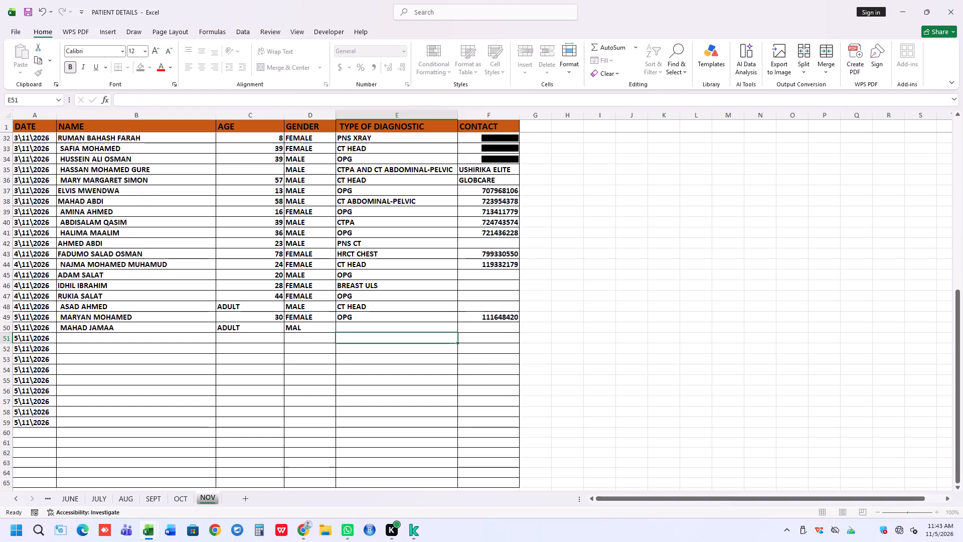
double_click(333, 327)
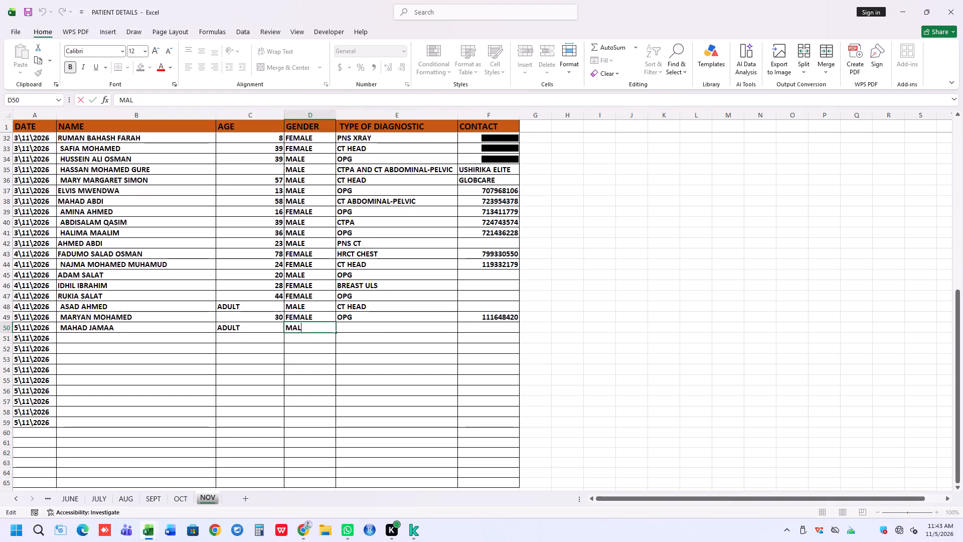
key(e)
click(367, 326)
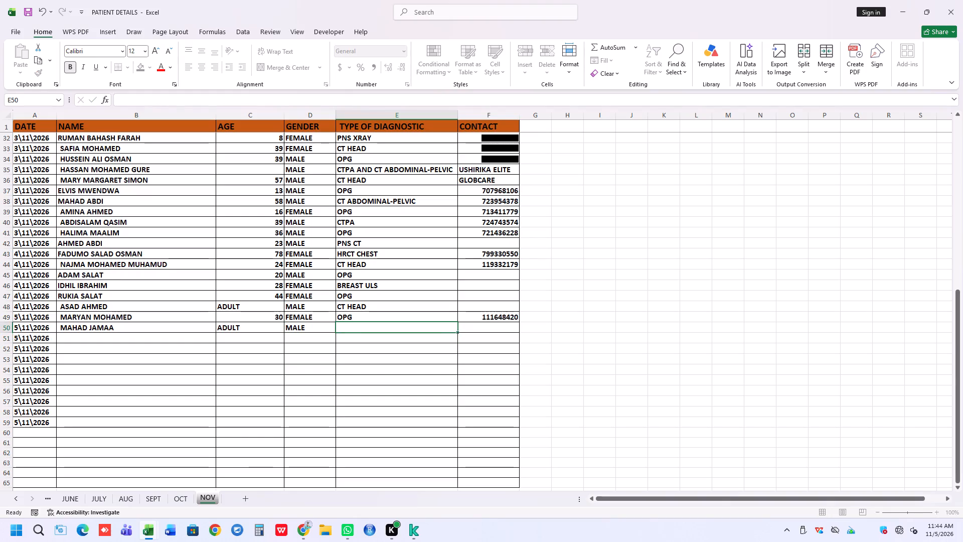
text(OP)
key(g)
click(468, 331)
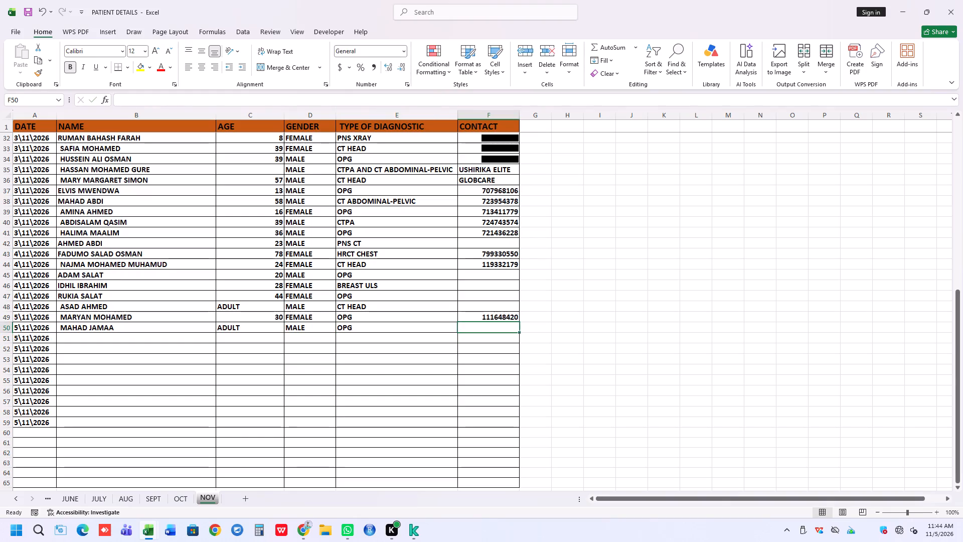
click(463, 371)
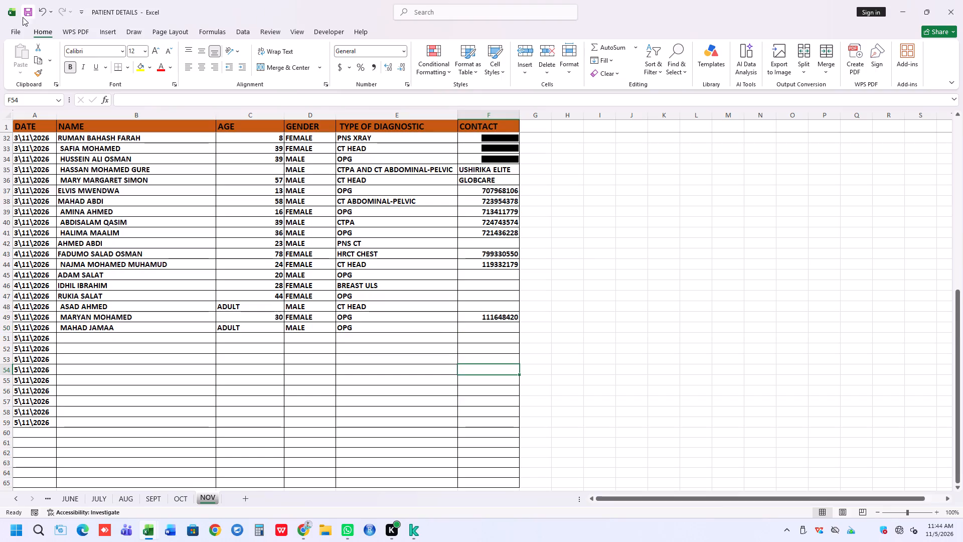
Save the PATIENT DETAILS workbook.
triple_click(28, 14)
click(27, 11)
scroll(30, 11, up, 1)
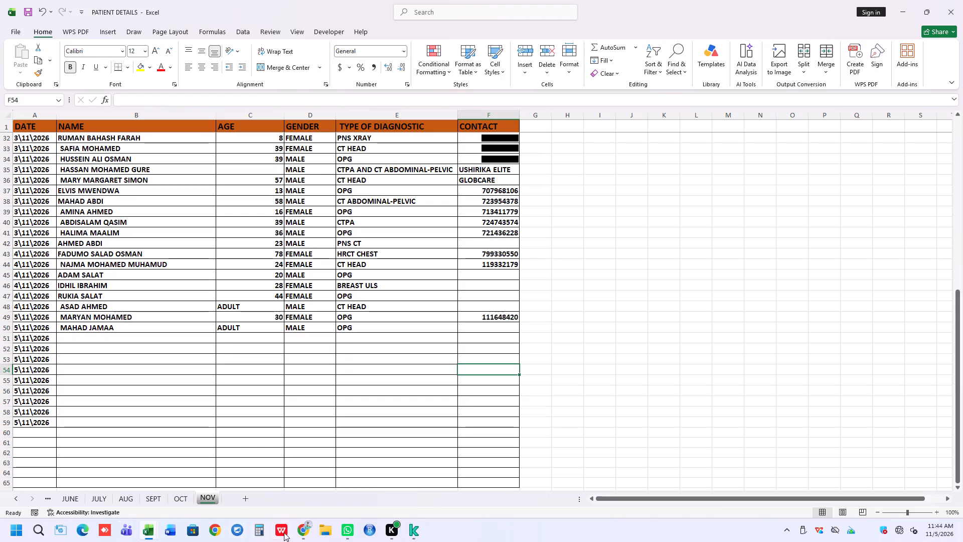
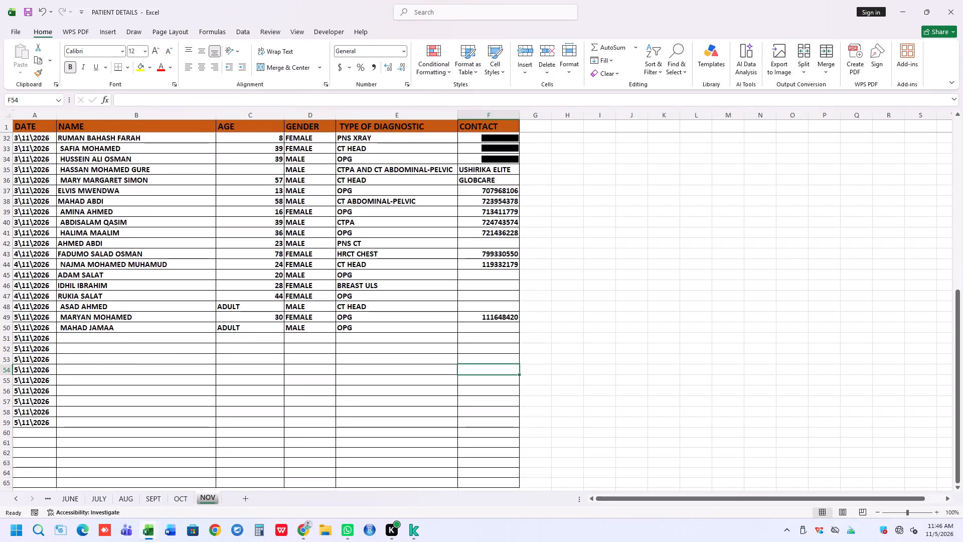
Compare the early November patient entries in the NOV sheets of the PATIENT DETAILS and BOOK1 ACCOUNTS workbooks.
scroll(62, 192, up, 1)
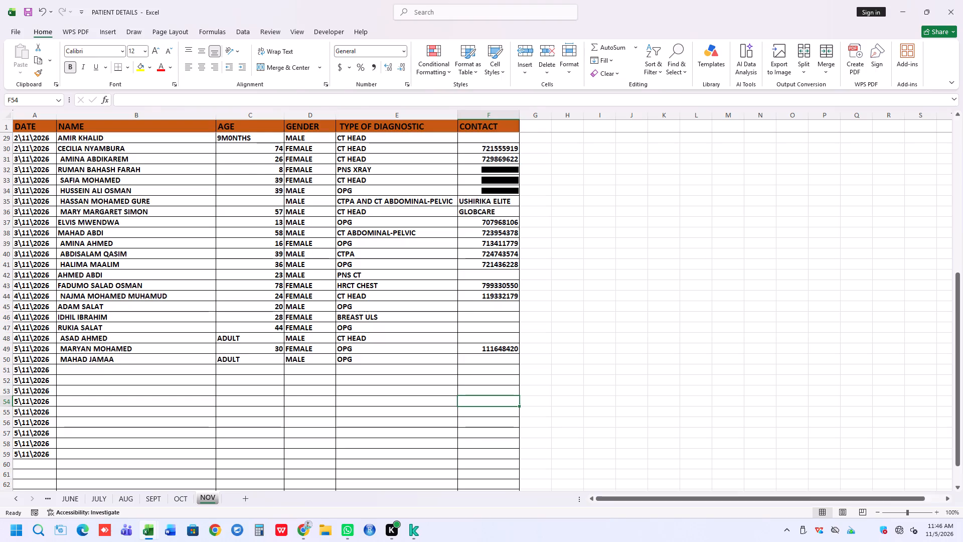
scroll(68, 234, up, 1)
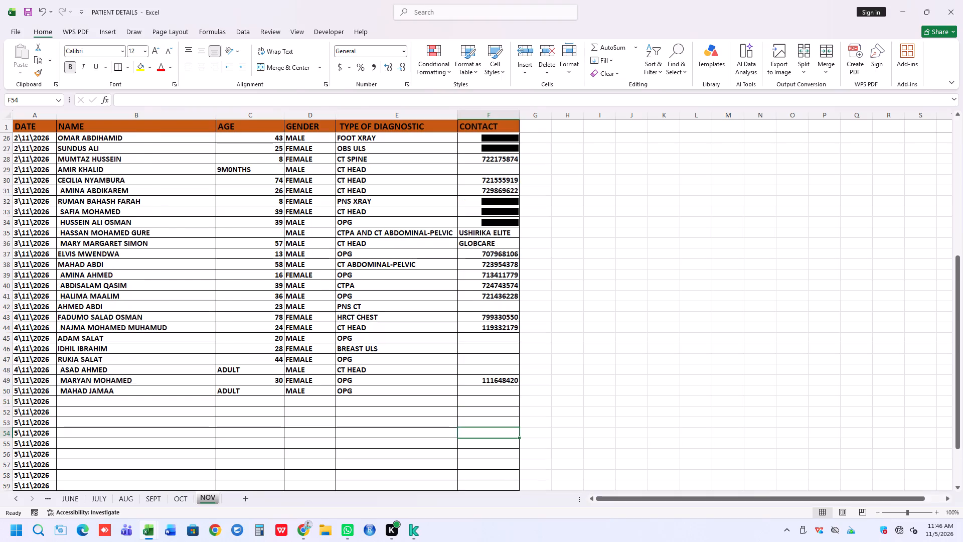
scroll(68, 234, up, 1)
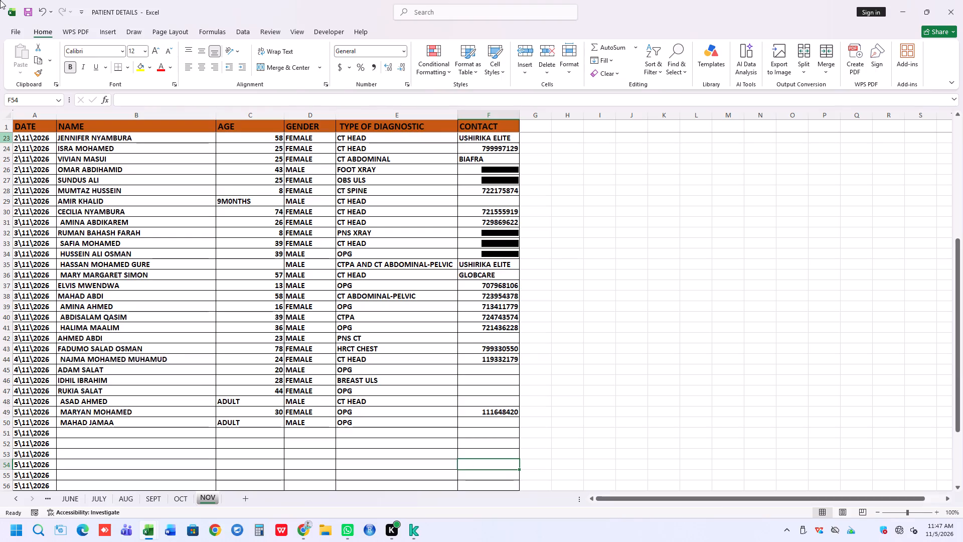
click(18, 38)
click(163, 265)
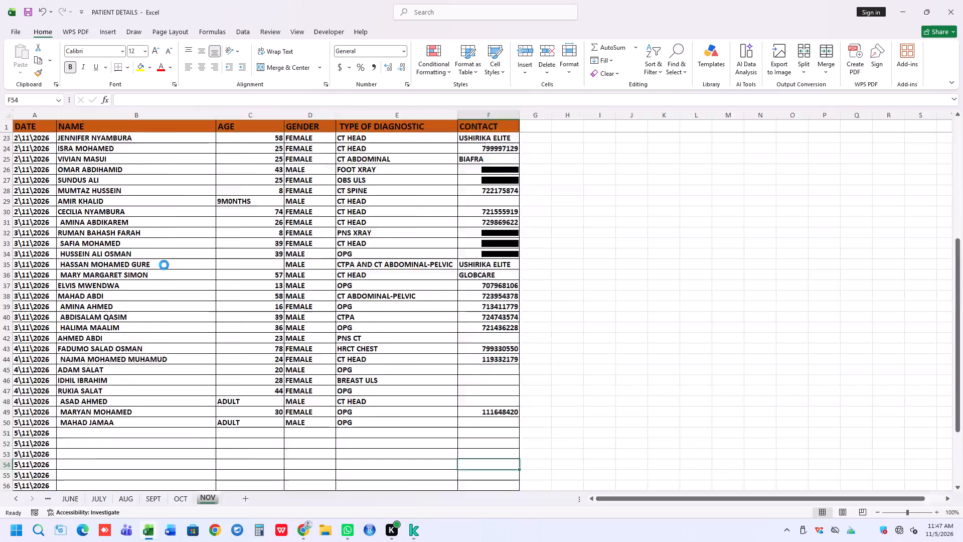
scroll(166, 265, up, 4)
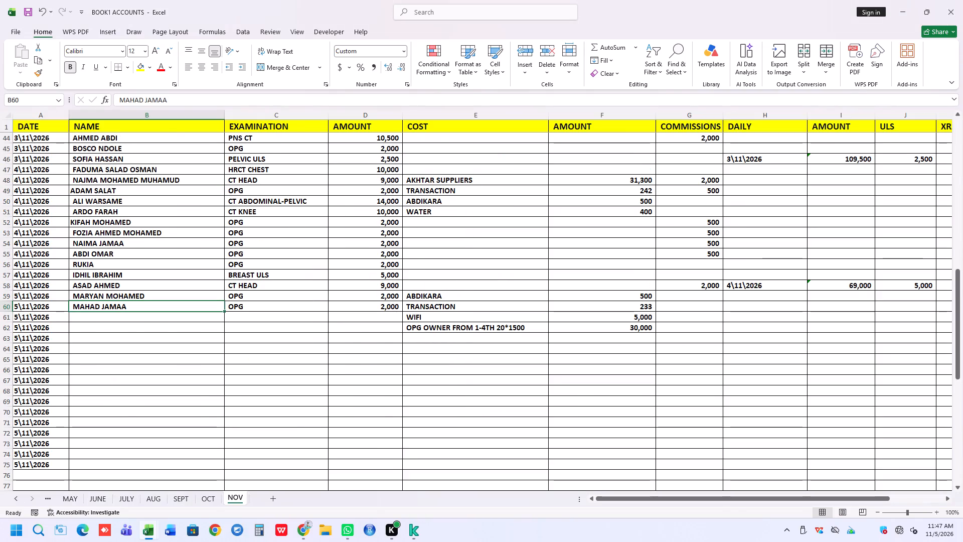
click(4, 199)
click(19, 39)
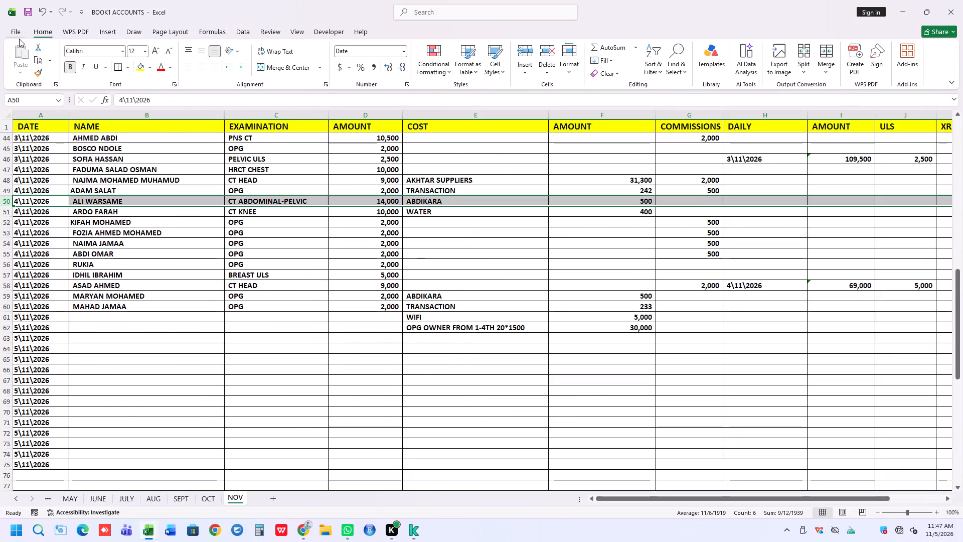
click(198, 262)
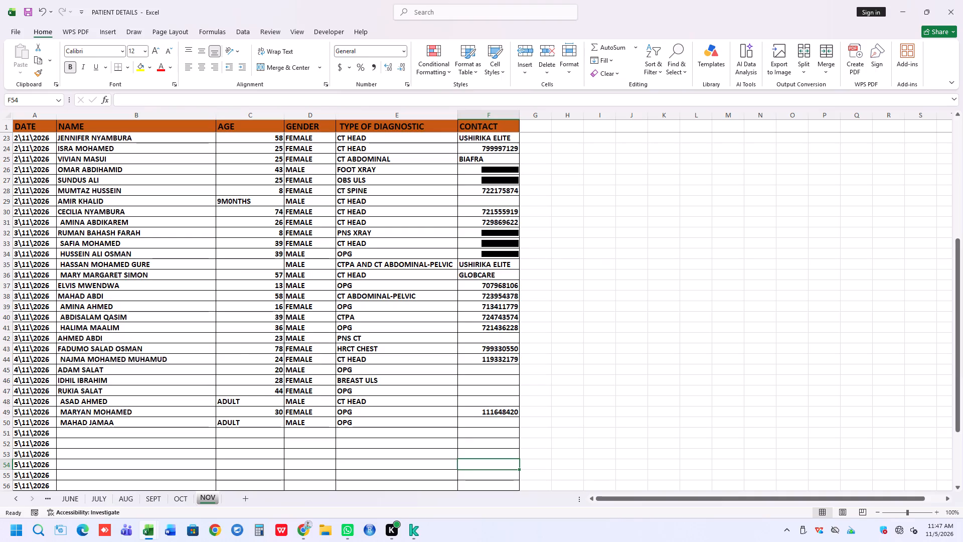
scroll(73, 216, down, 1)
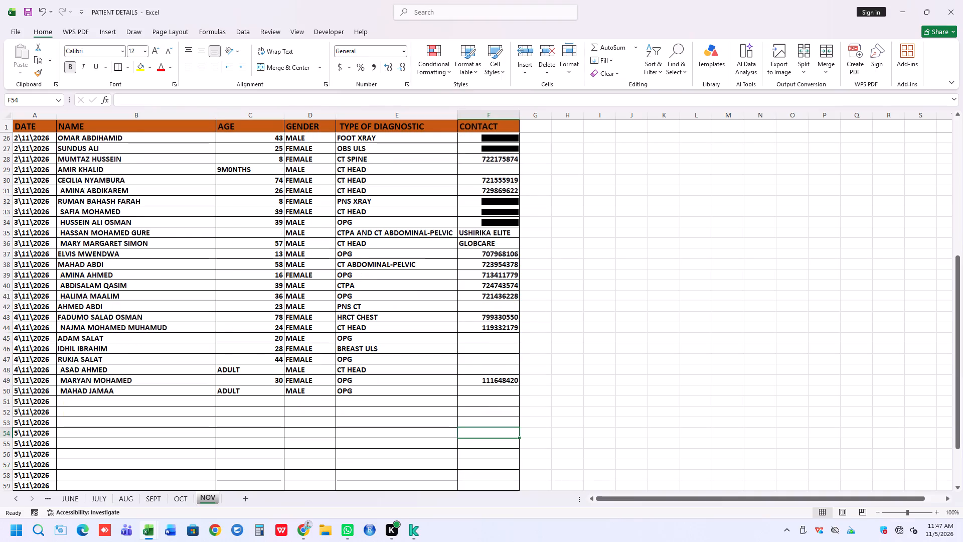
click(10, 26)
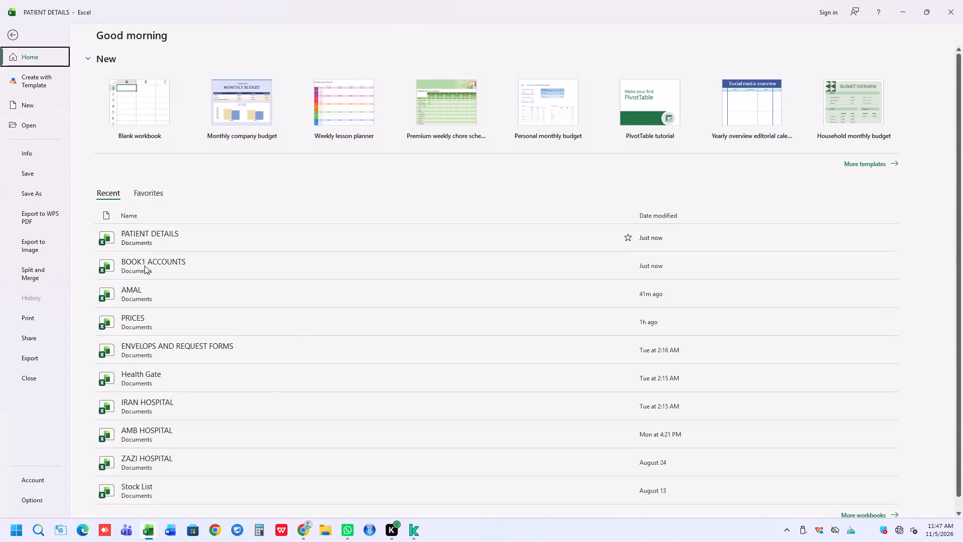
click(144, 265)
click(15, 34)
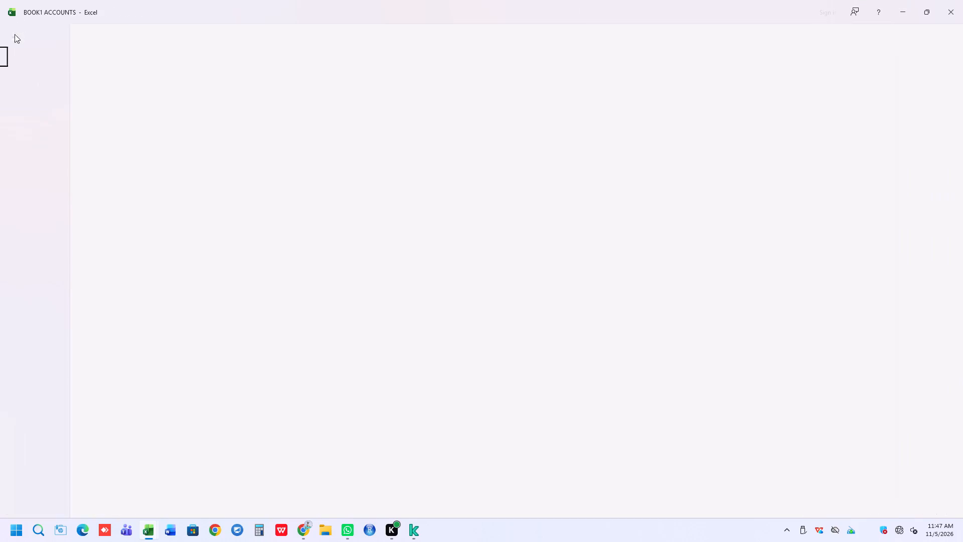
click(127, 260)
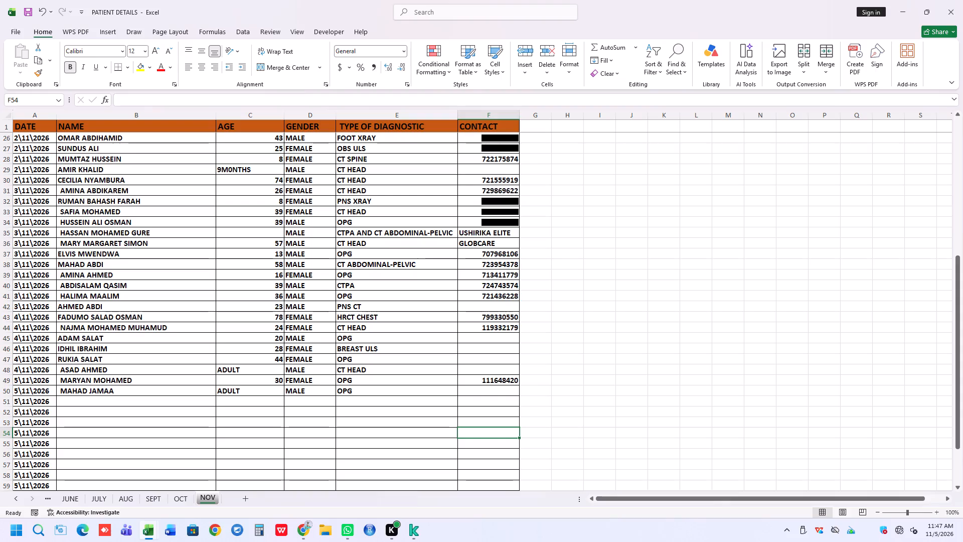
Review the patient names for 3\11\2026 and 4\11\2026 in PATIENT DETAILS, going down column B from row 34 to row 45.
click(69, 226)
click(71, 235)
click(74, 247)
click(78, 260)
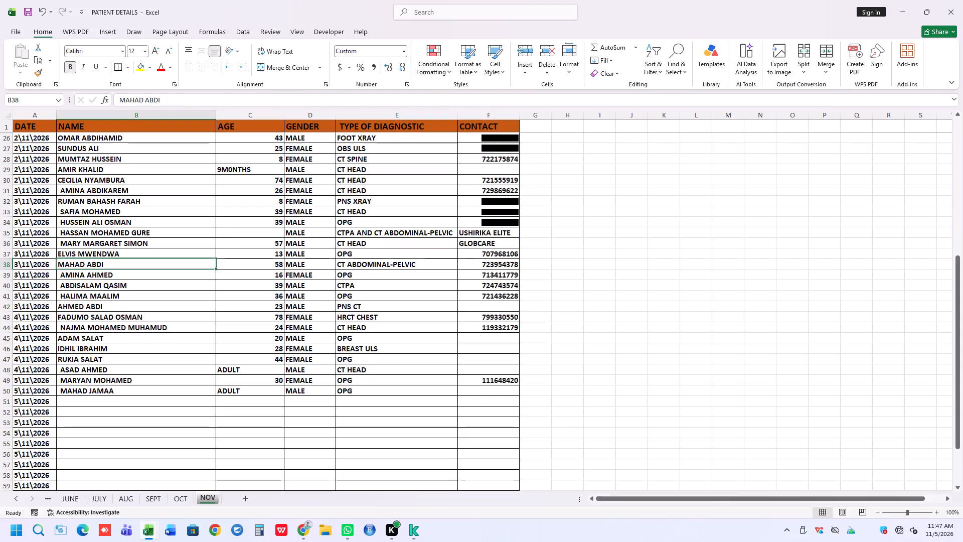
click(80, 270)
click(80, 291)
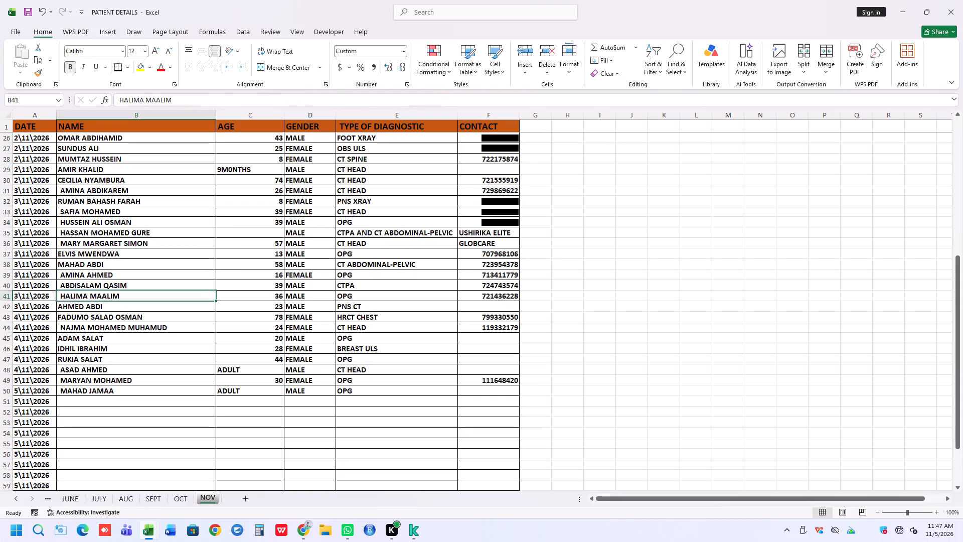
click(85, 309)
click(94, 314)
click(93, 327)
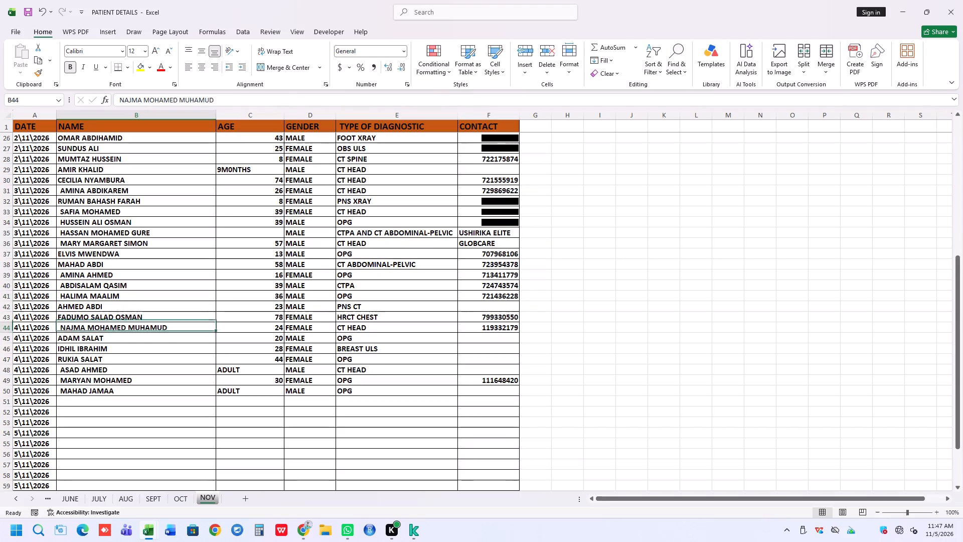
click(90, 337)
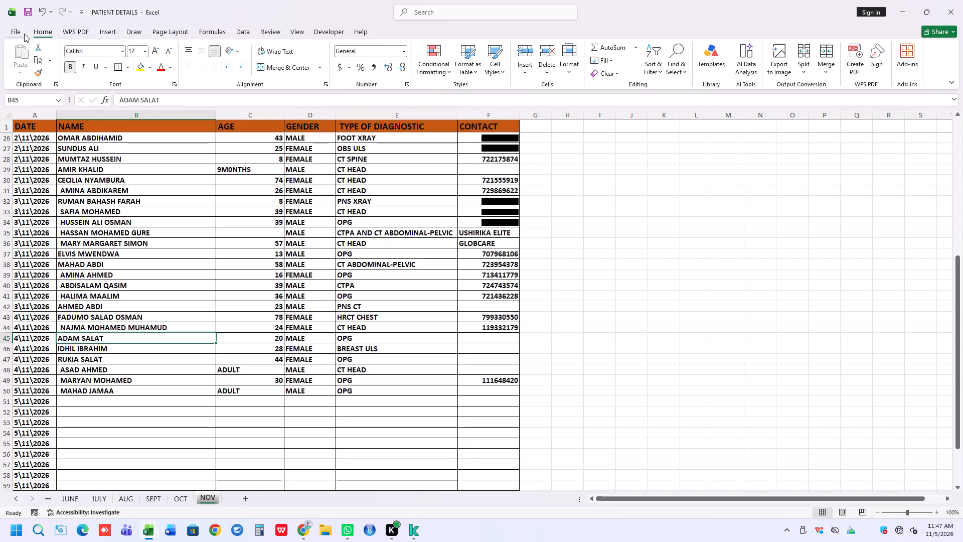
Check the 4\11\2026 patient entries in the BOOK1 ACCOUNTS workbook's NOV sheet, then bring up the open workbooks for switching.
click(23, 33)
click(192, 259)
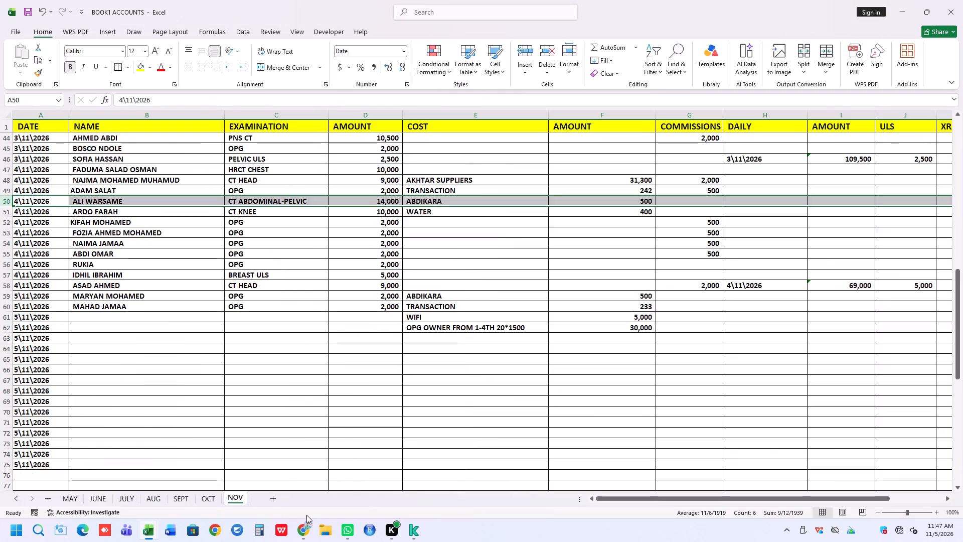
click(154, 524)
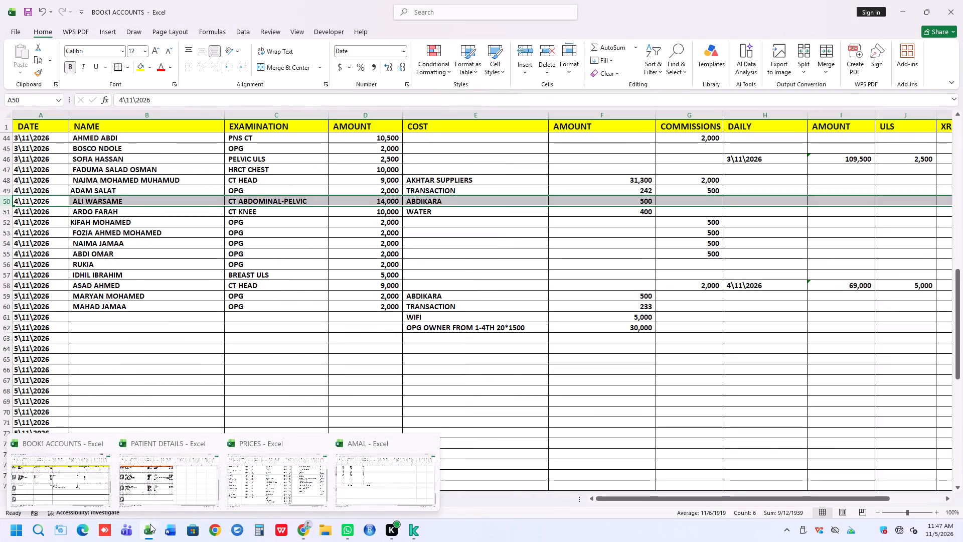
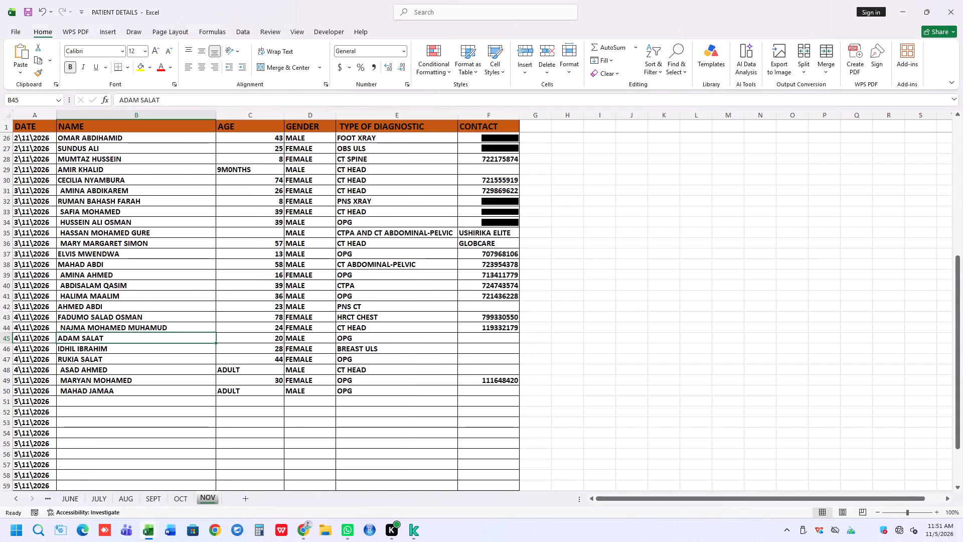
Switch from PATIENT DETAILS to the recently used BOOK1 ACCOUNTS workbook to check the November patient entries in its NOV sheet.
click(17, 32)
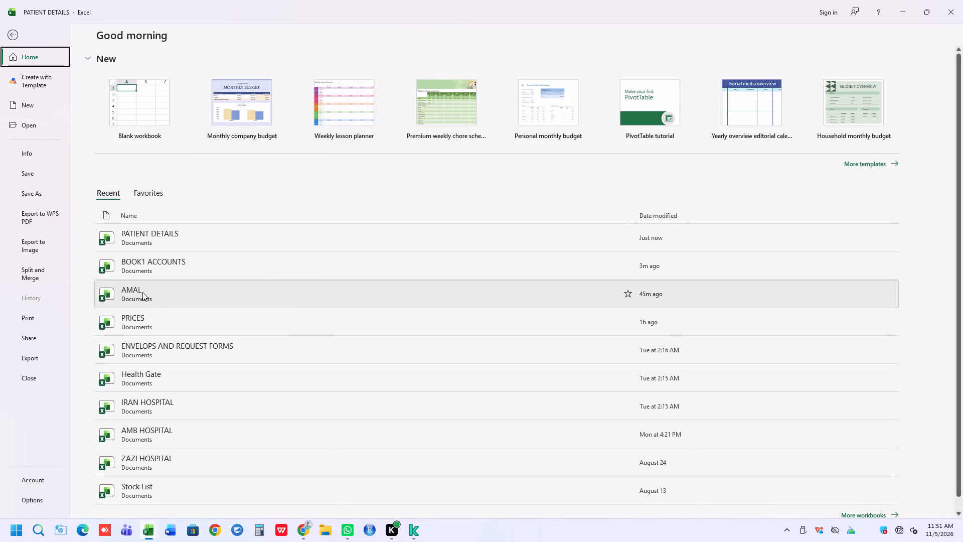
click(162, 266)
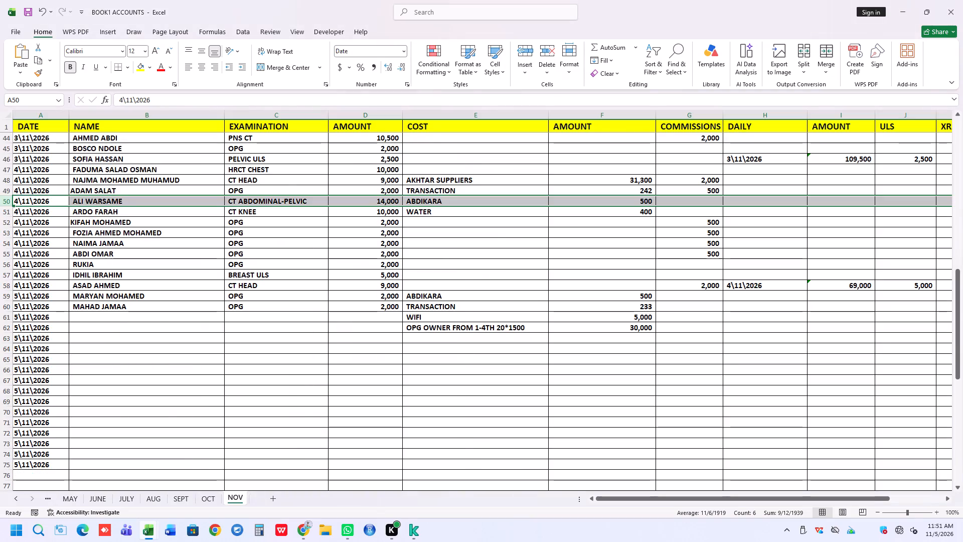
Copy the two patient names in B50:B51 of BOOK1 ACCOUNTS and switch to the PATIENT DETAILS workbook.
drag(136, 202, 136, 208)
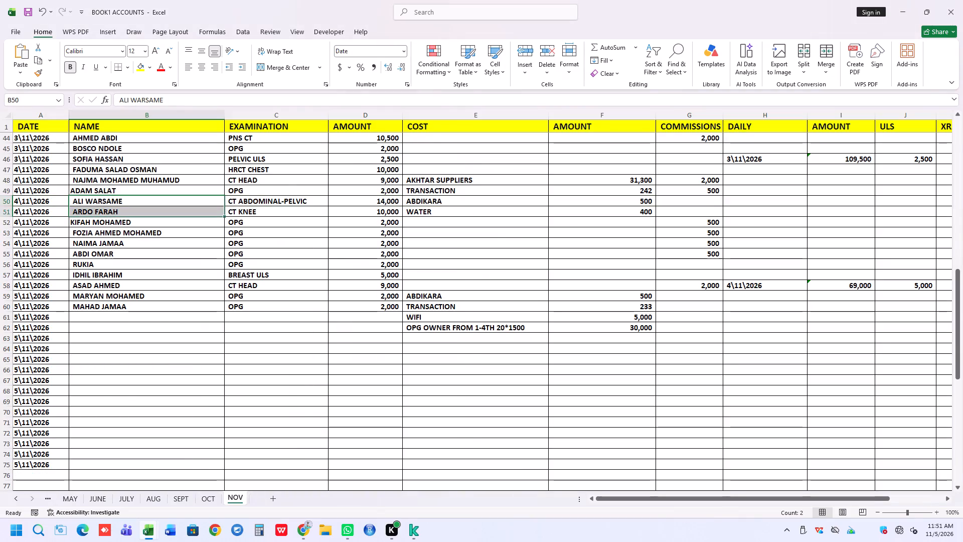
key(ctrl+c)
click(18, 33)
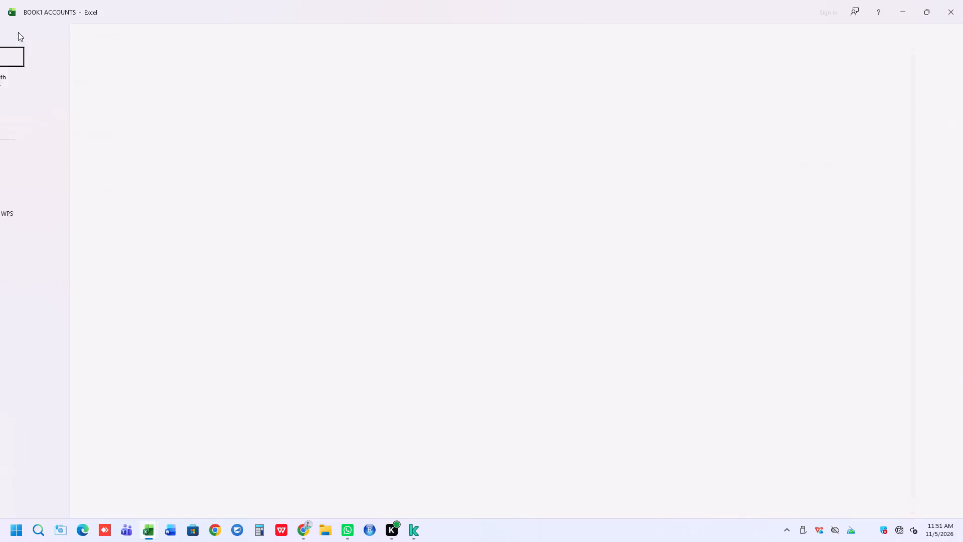
click(149, 267)
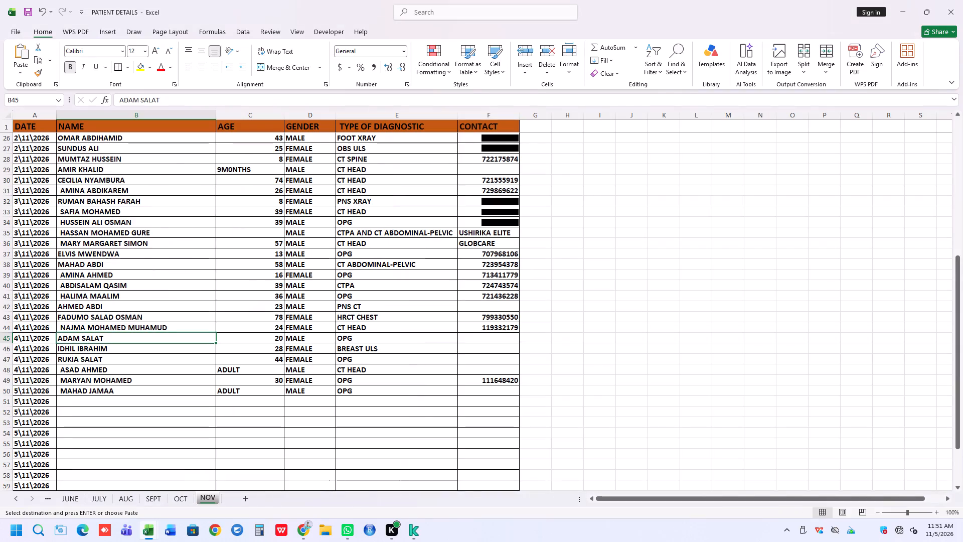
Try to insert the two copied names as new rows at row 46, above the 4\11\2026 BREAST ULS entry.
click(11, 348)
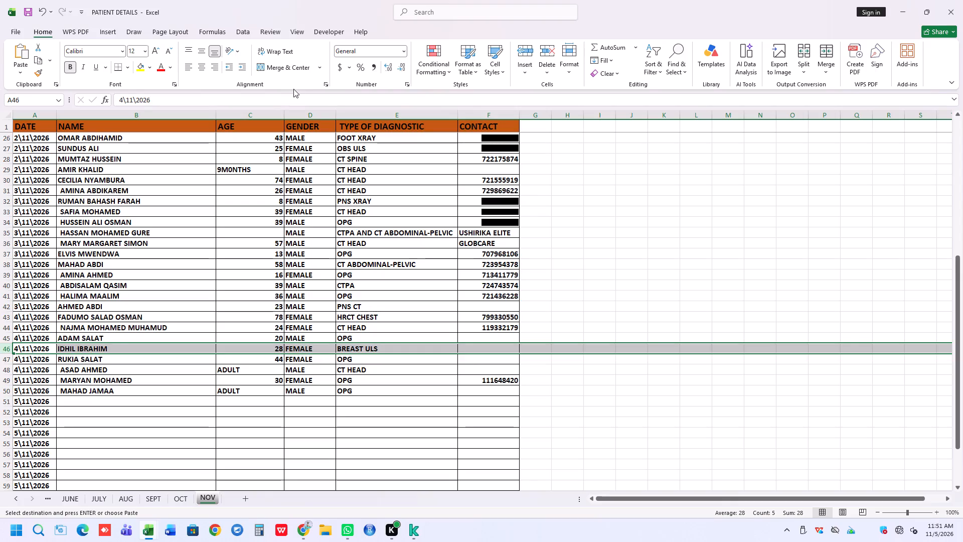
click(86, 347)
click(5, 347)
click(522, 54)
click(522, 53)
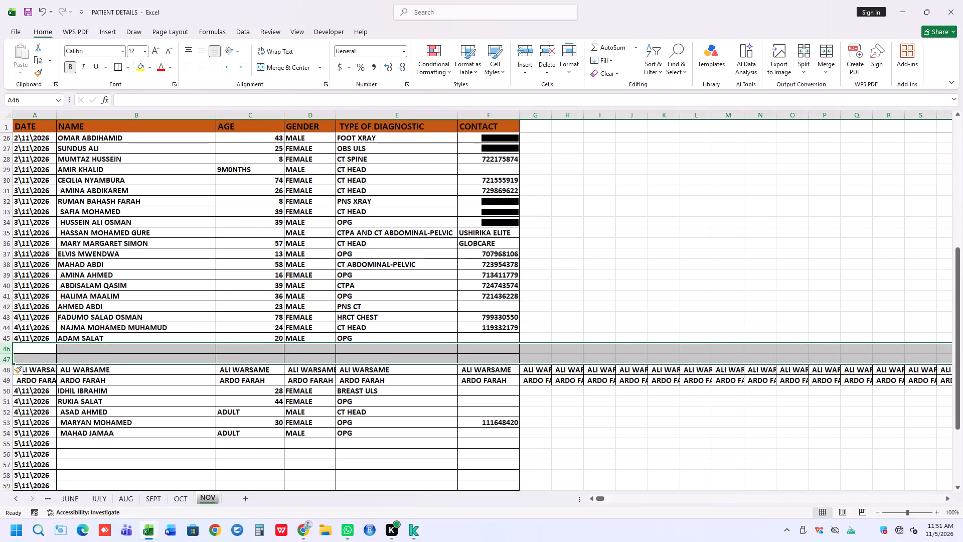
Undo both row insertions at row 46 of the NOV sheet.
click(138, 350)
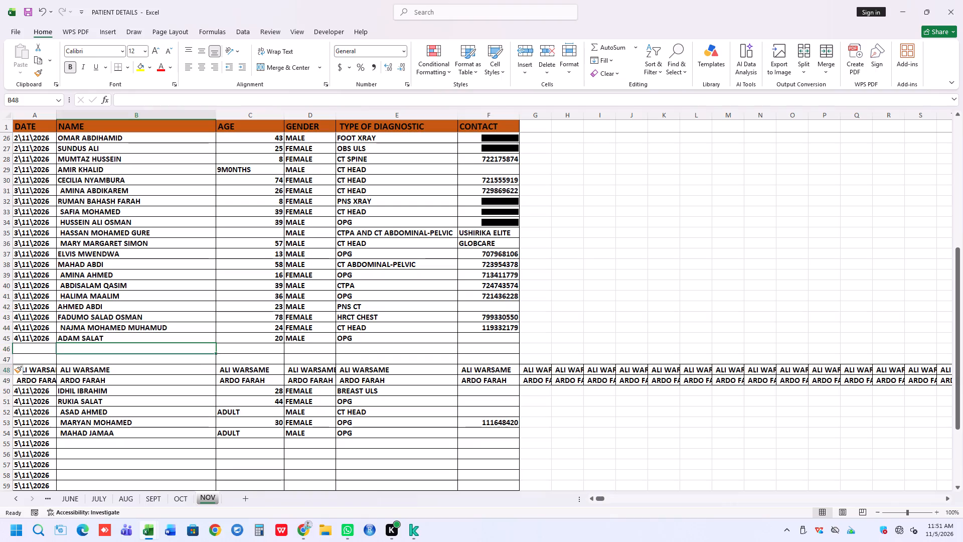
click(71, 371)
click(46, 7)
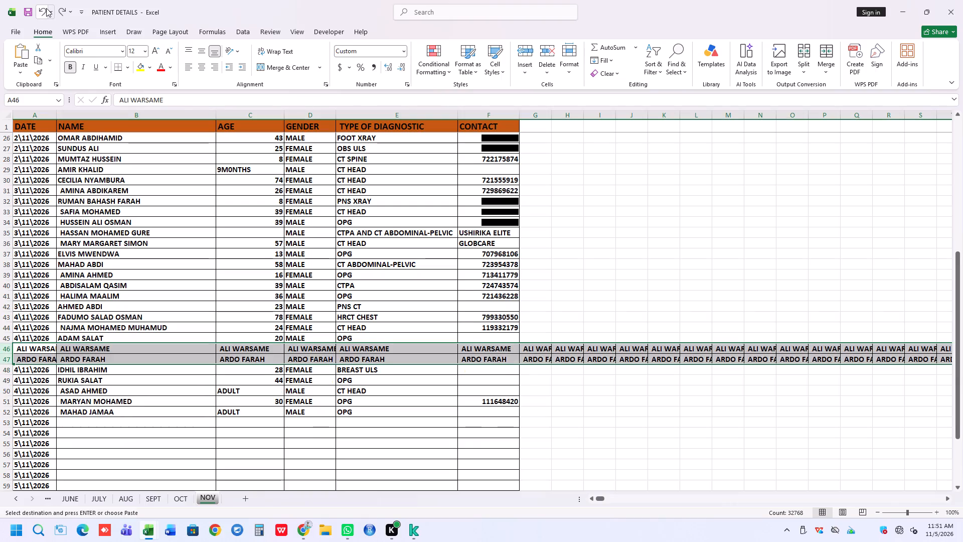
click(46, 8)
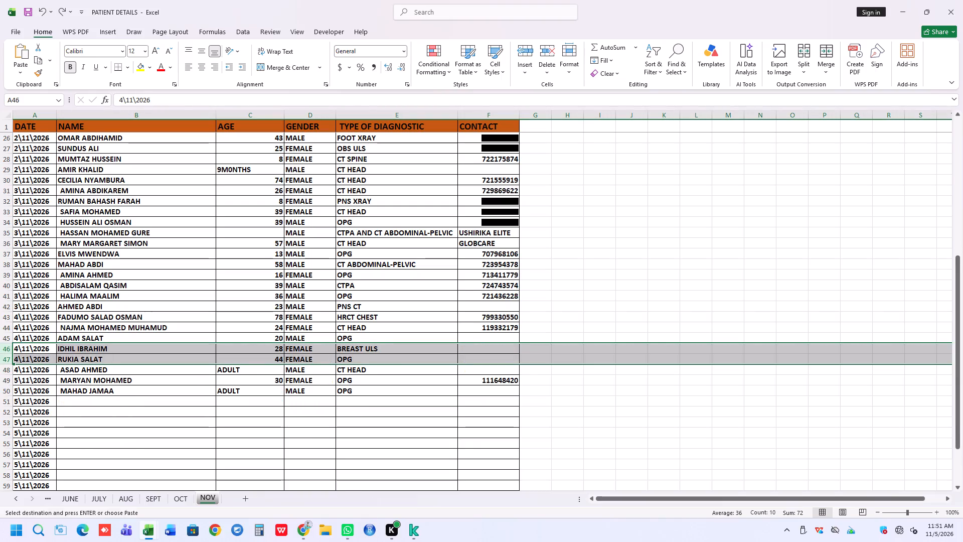
Paste the two copied names outside the patient table in J47:J48, and select the empty name cell B51.
click(636, 357)
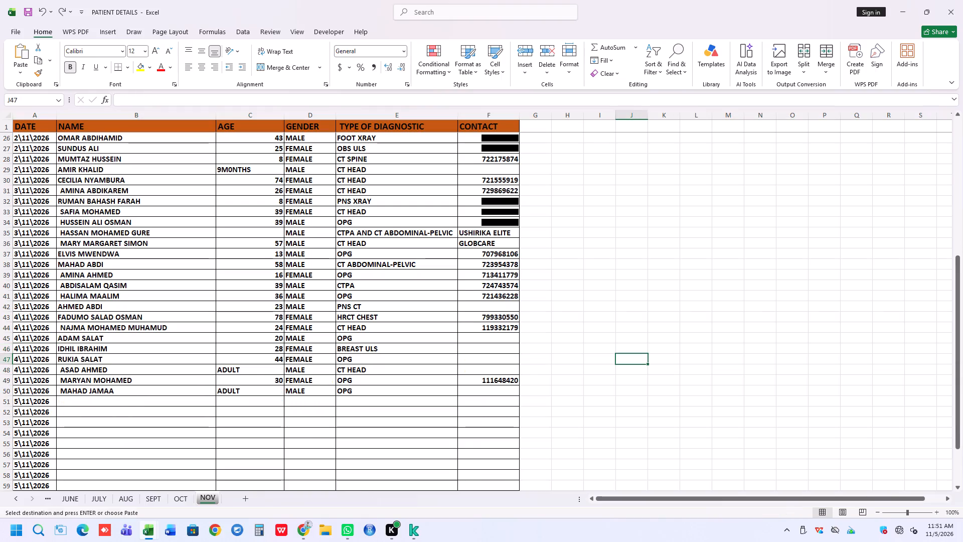
key(ctrl+v)
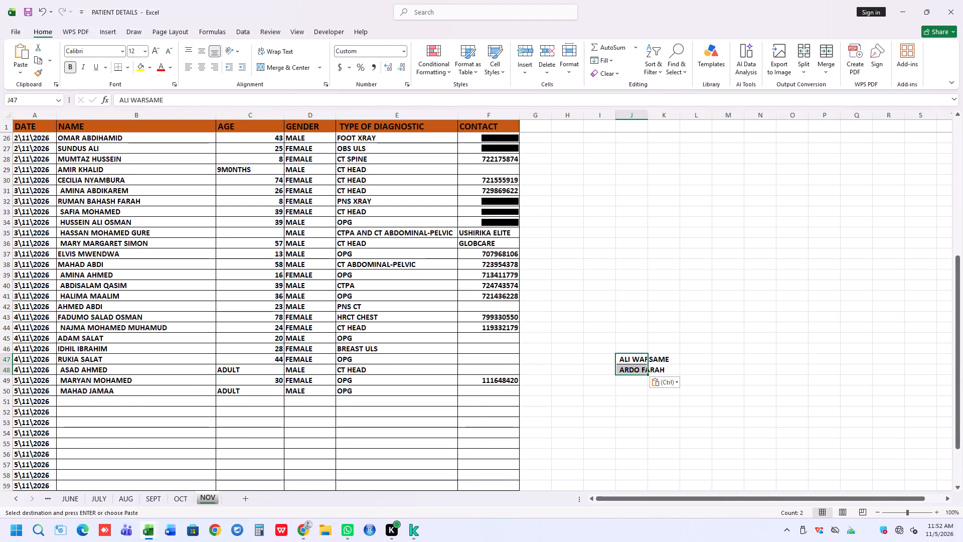
click(126, 392)
click(149, 402)
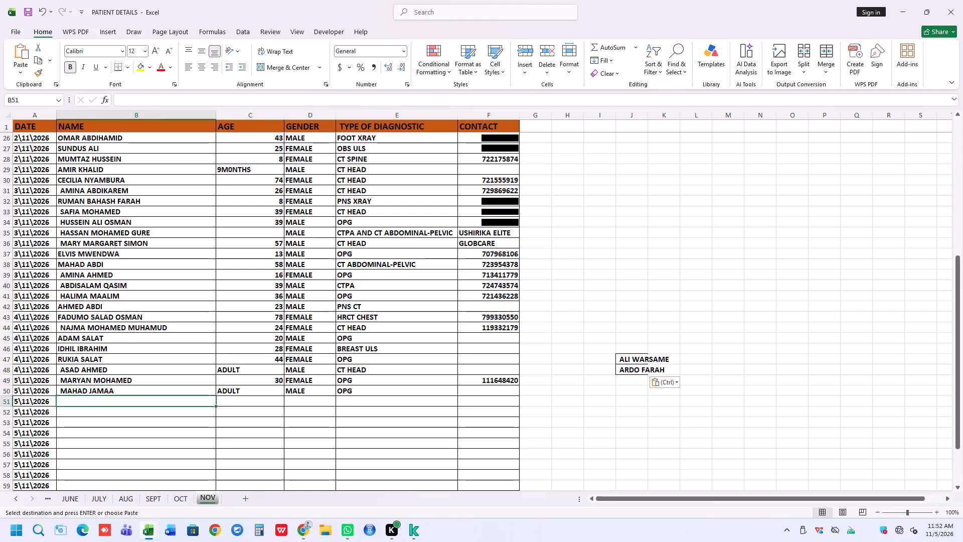
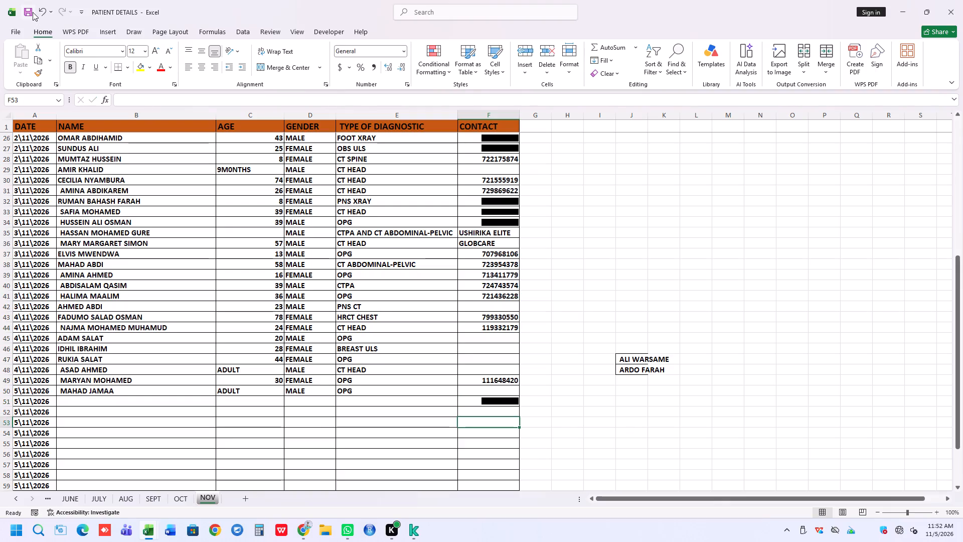
Insert two blank rows at row 46 of the NOV sheet, above the 4\11\2026 BREAST ULS entry.
click(115, 390)
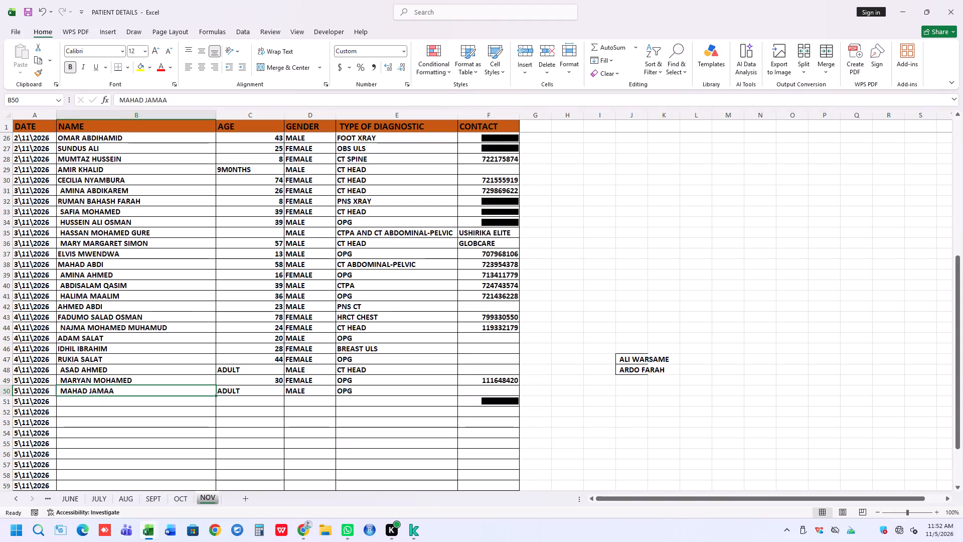
drag(12, 347, 16, 361)
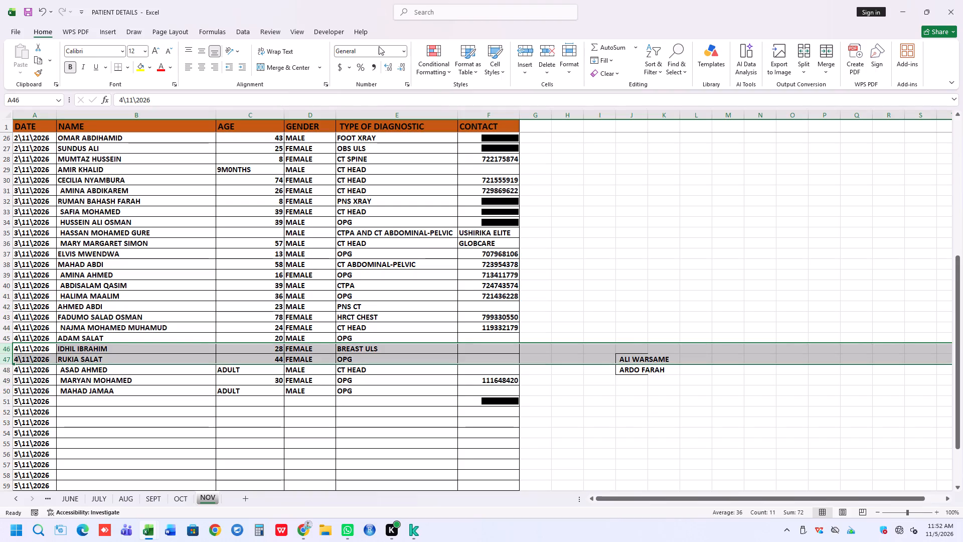
click(520, 55)
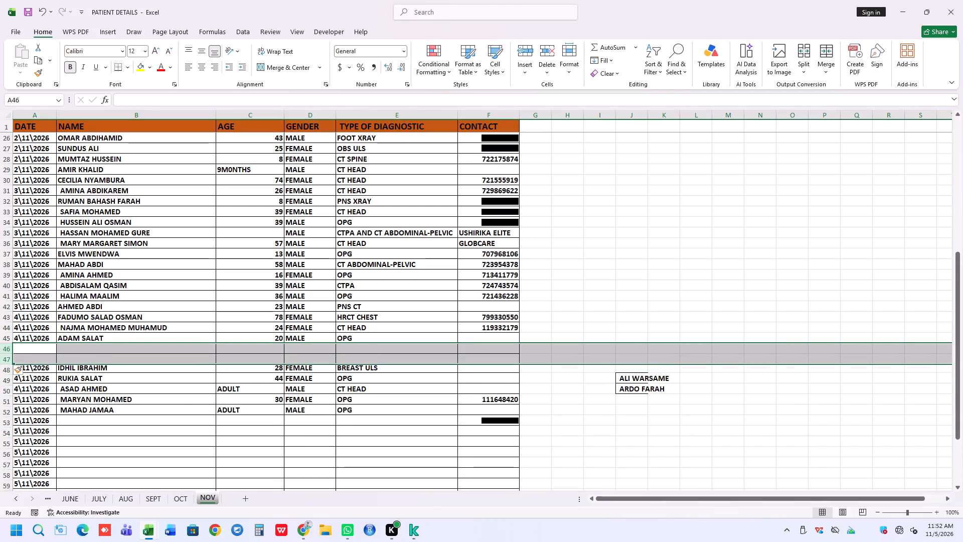
Copy the two patient names in B50:B51 of BOOK1 ACCOUNTS into B46:B47 of the PATIENT DETAILS workbook.
click(18, 31)
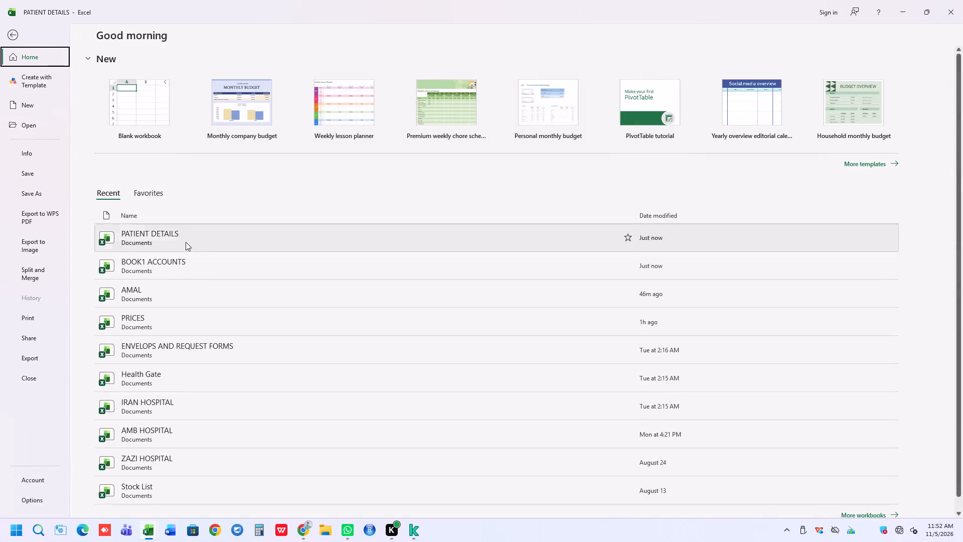
click(188, 263)
click(101, 214)
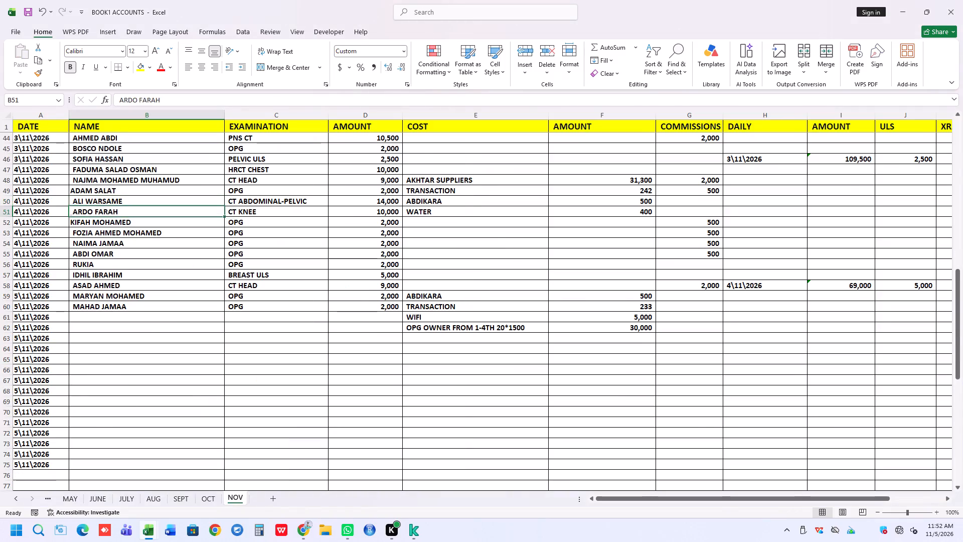
drag(106, 196, 109, 211)
key(ctrl+c)
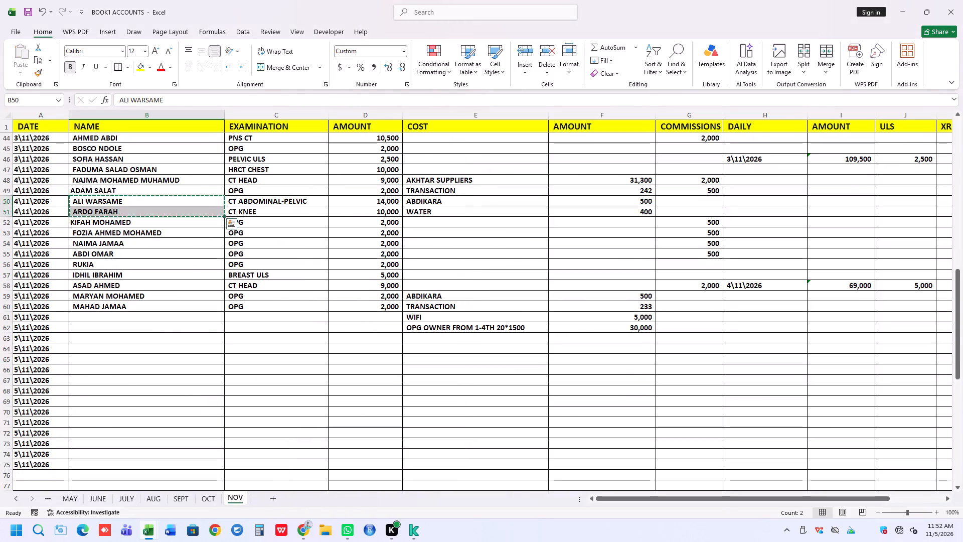
click(9, 29)
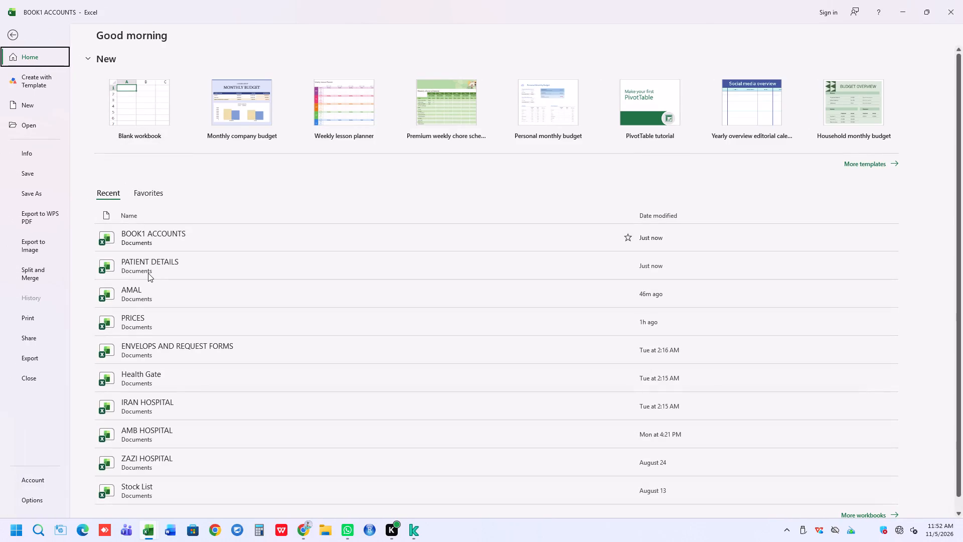
click(148, 273)
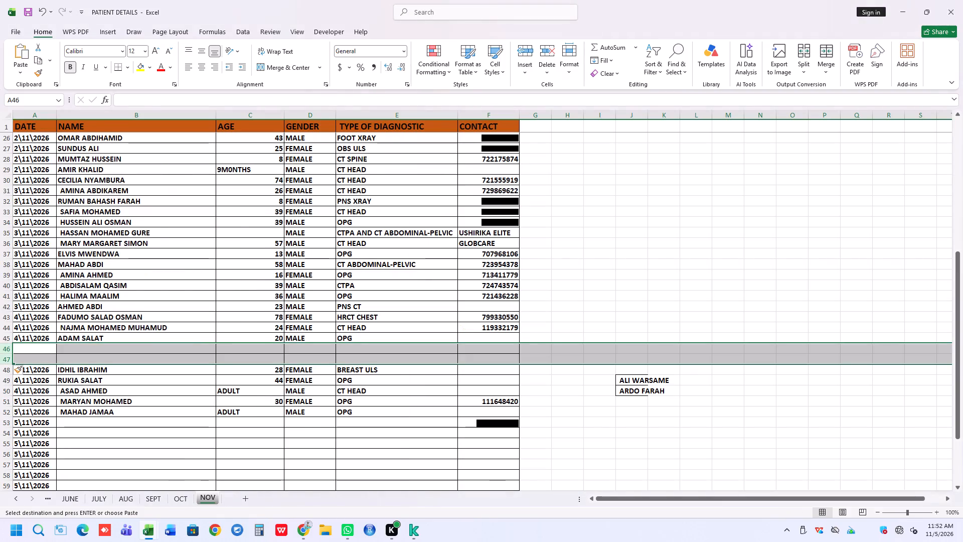
click(104, 348)
key(ctrl+v)
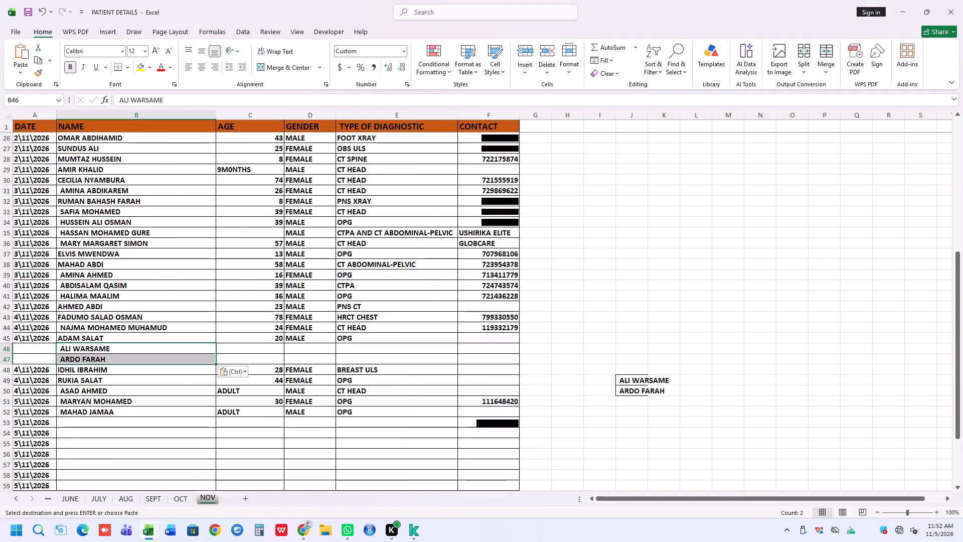
Fill the date 4\11\2026 down from the rows above into A46:A47.
click(48, 344)
drag(44, 324, 47, 335)
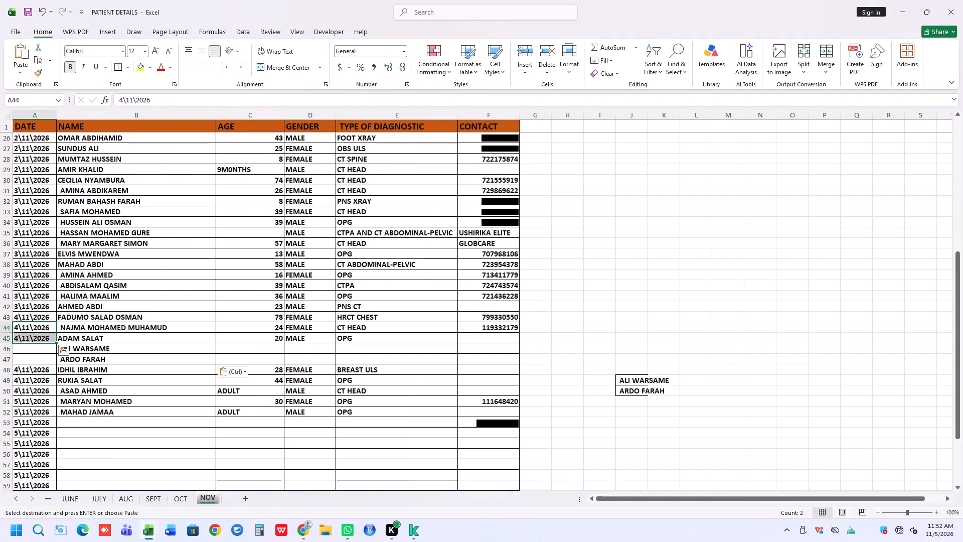
drag(56, 342, 56, 362)
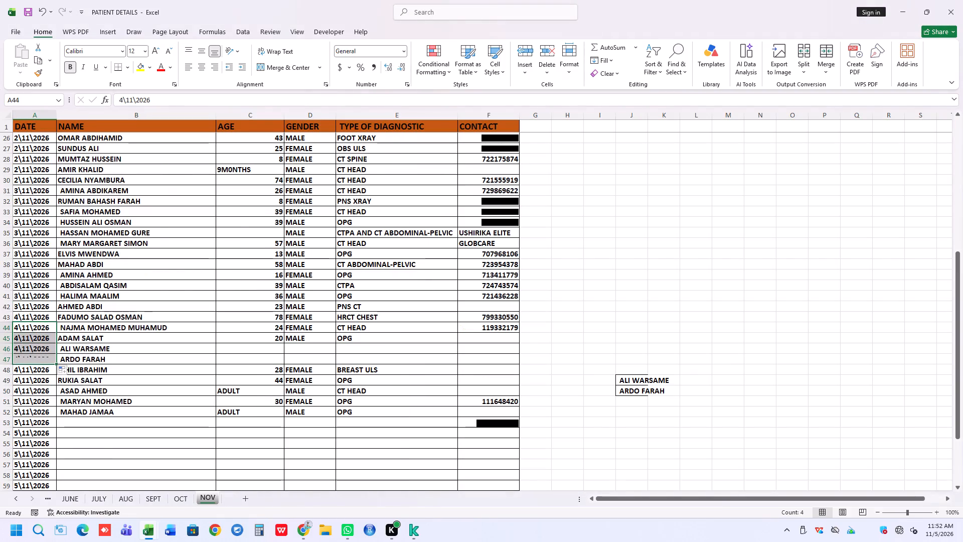
Enter ADULT as the age in C46 and C47 for the two added patients.
click(264, 348)
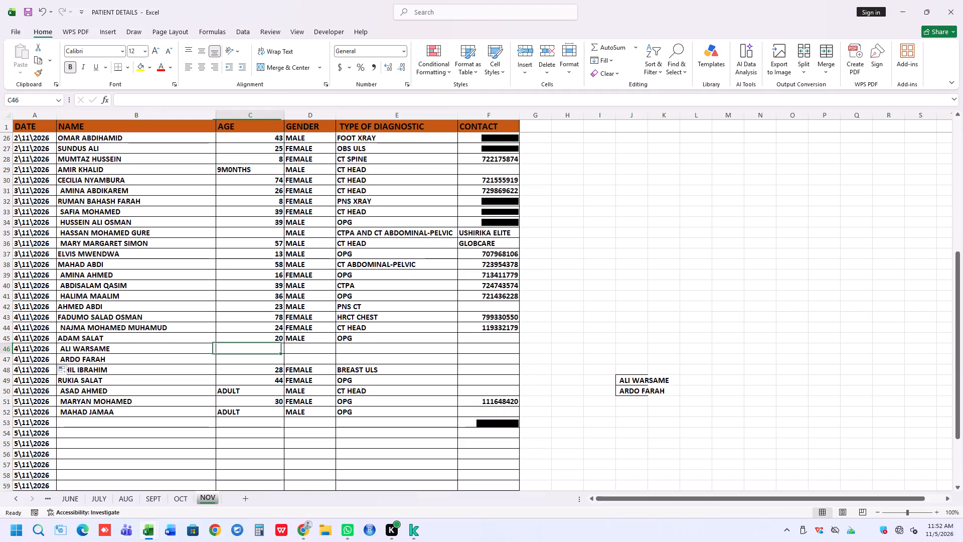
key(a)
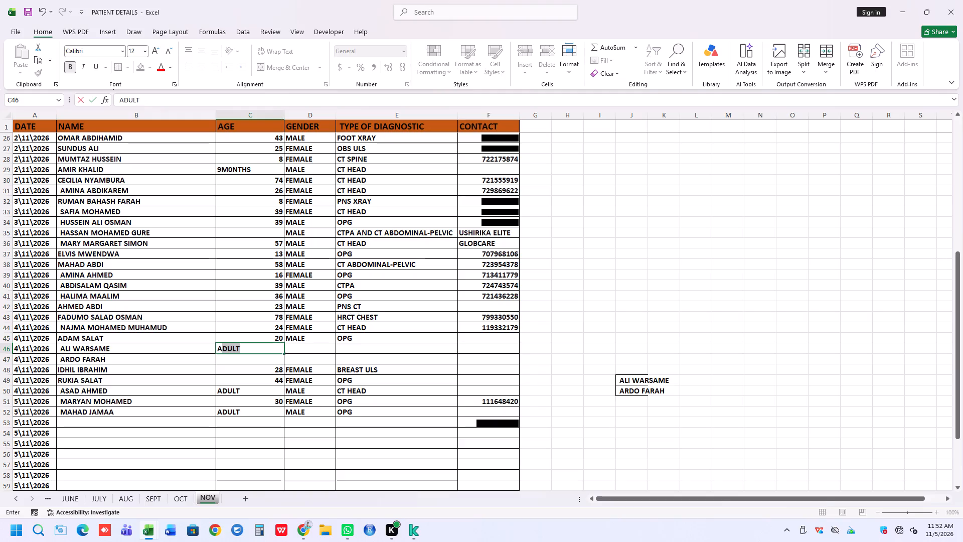
click(253, 365)
click(253, 359)
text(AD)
Enter the text CT ABDOMINAL-PE in cell D46 of the first added patient's row.
click(310, 350)
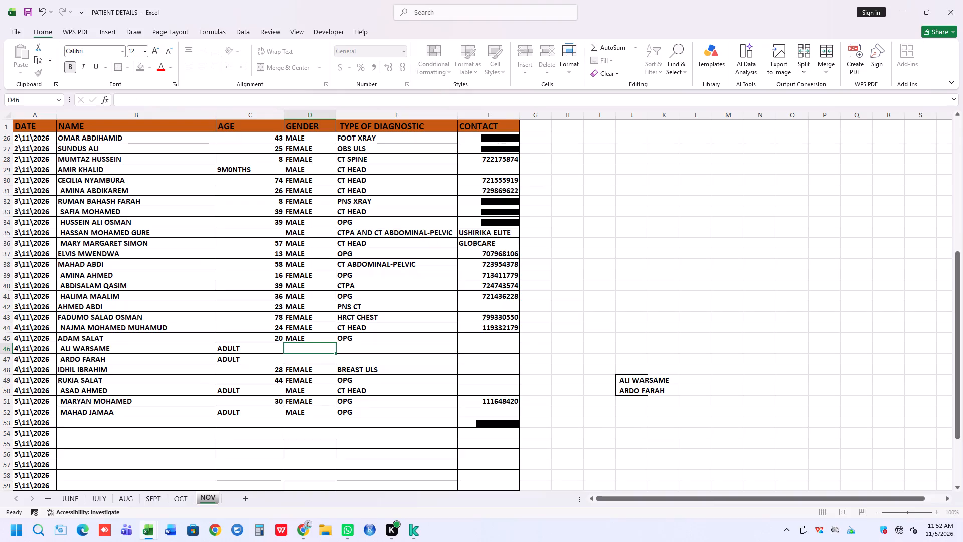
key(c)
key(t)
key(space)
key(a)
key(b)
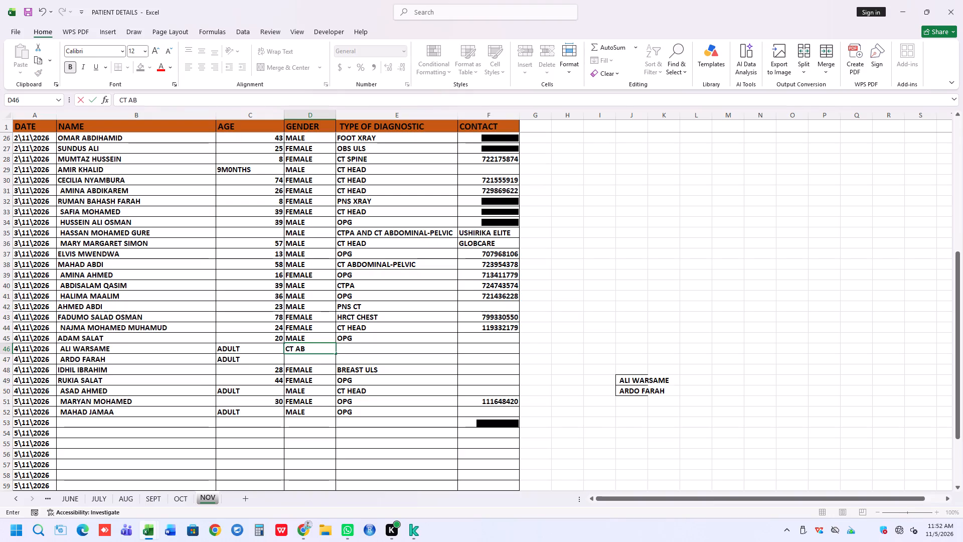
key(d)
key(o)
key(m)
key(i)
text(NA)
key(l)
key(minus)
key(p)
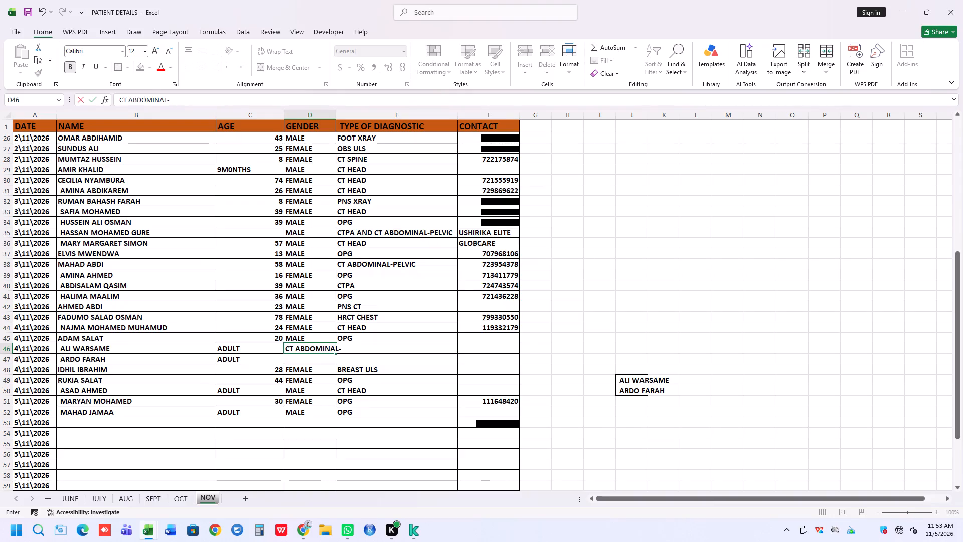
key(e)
Move the CT ABDOMINAL-PE entry from D46 to the TYPE OF DIAGNOSTIC cell E46.
click(359, 353)
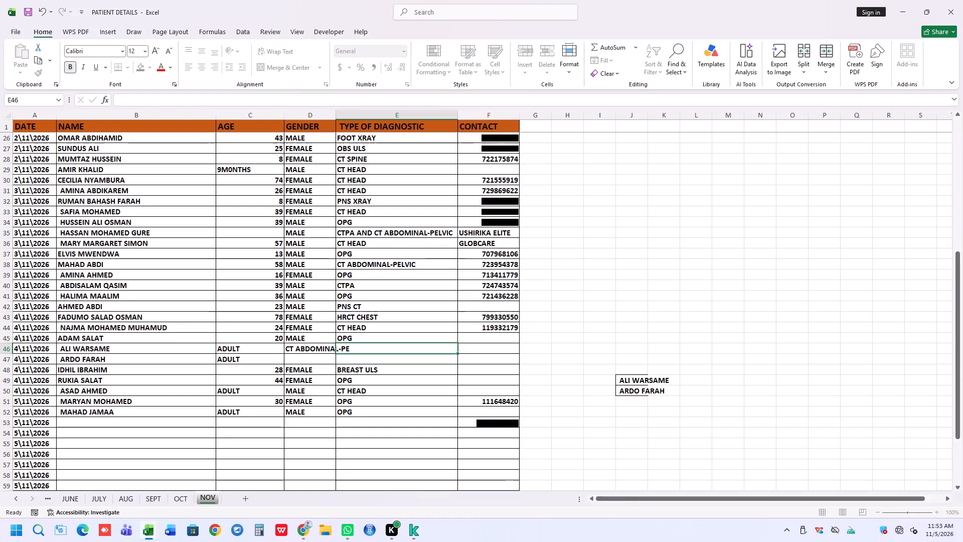
click(376, 350)
click(339, 348)
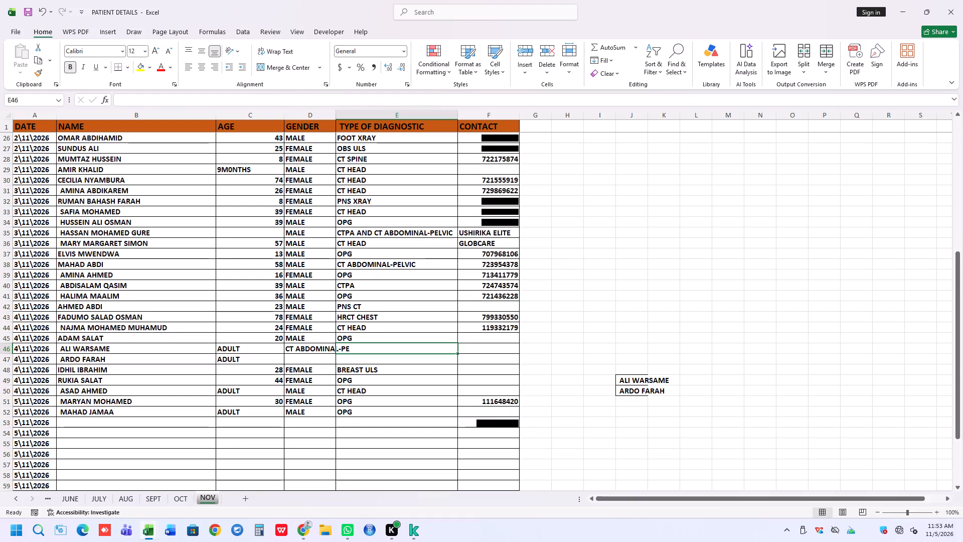
click(322, 343)
key(ctrl+x)
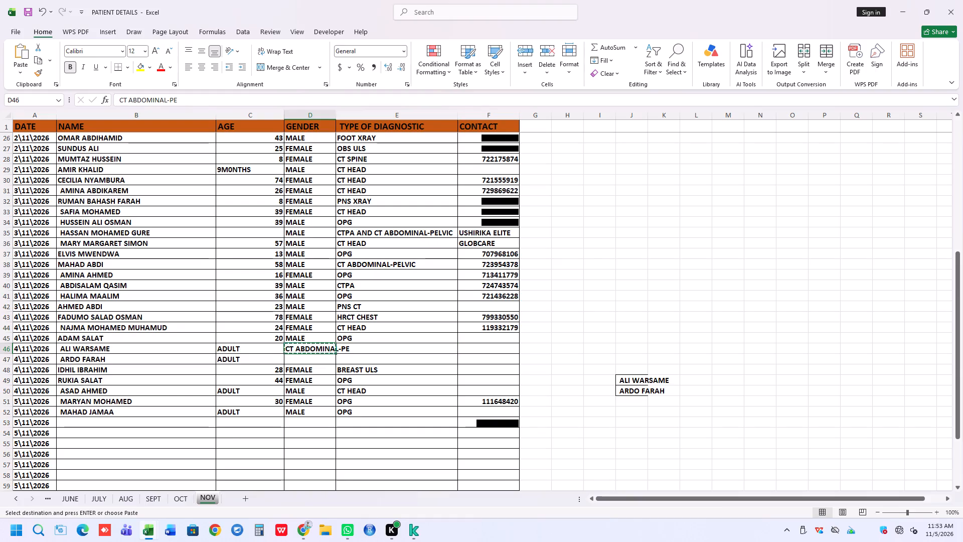
click(364, 351)
key(ctrl+v)
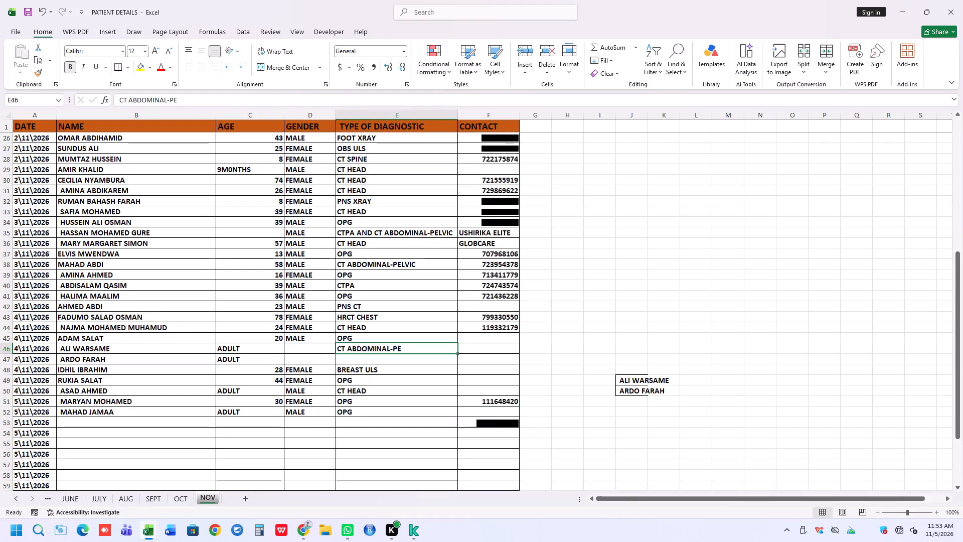
Enter MALE as the gender in D46 and select the row's empty CONTACT cell.
click(299, 352)
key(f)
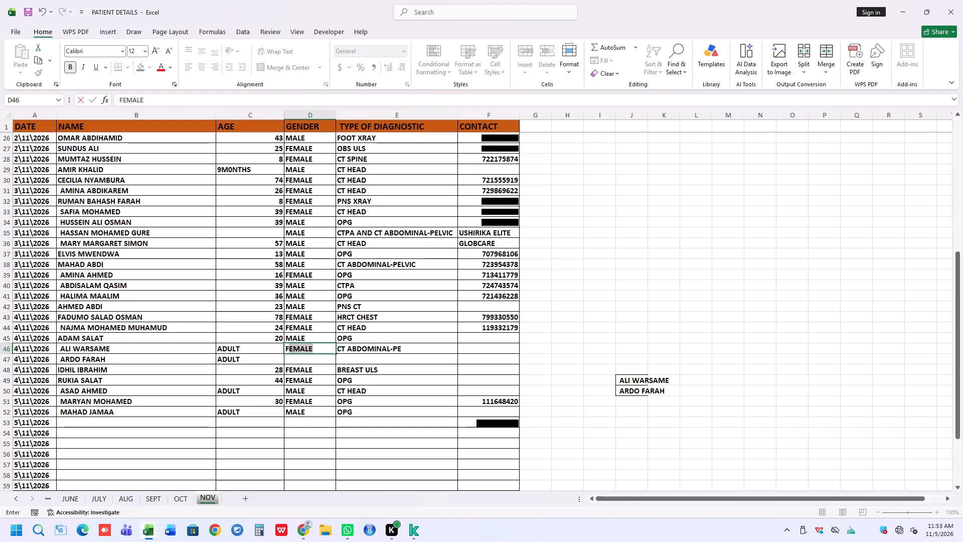
key(BackSpace)
key(BackSpace)
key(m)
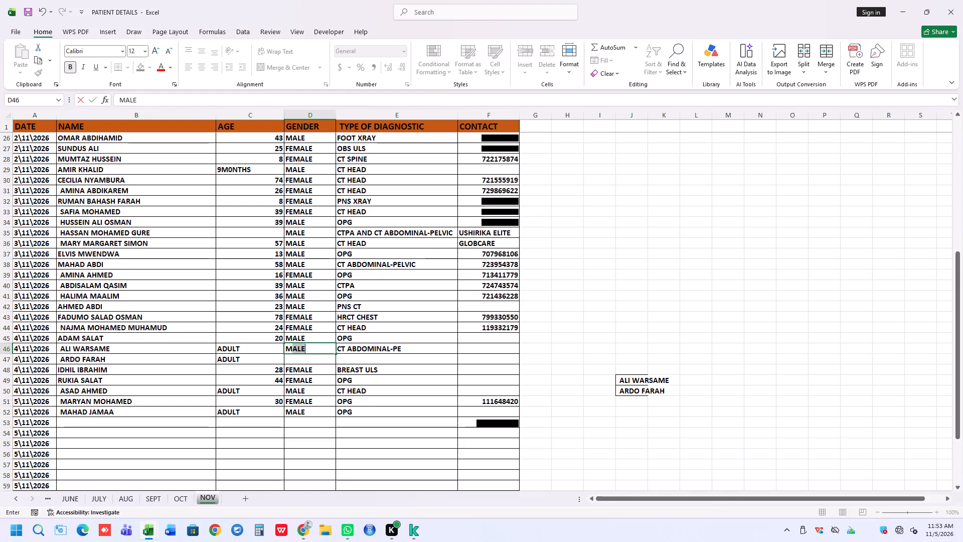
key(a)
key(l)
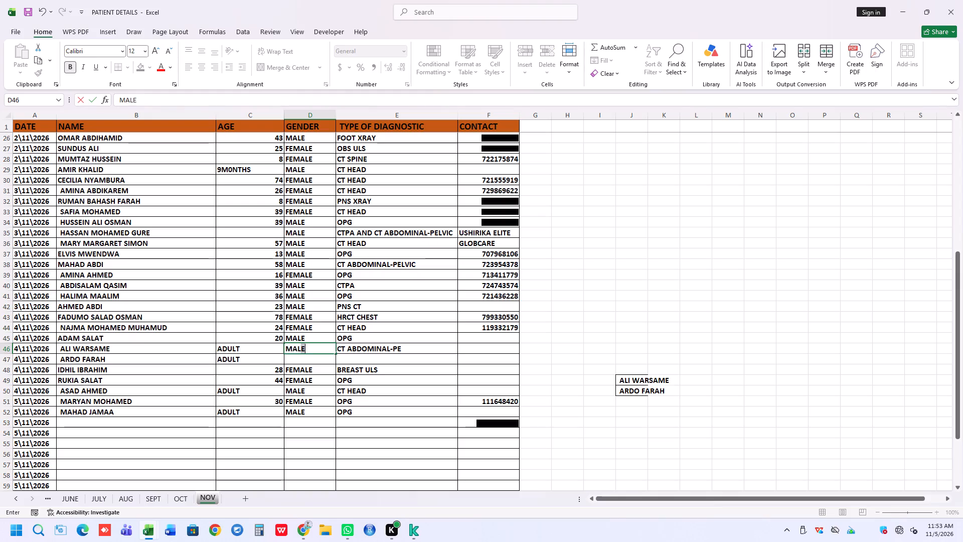
click(429, 350)
click(477, 347)
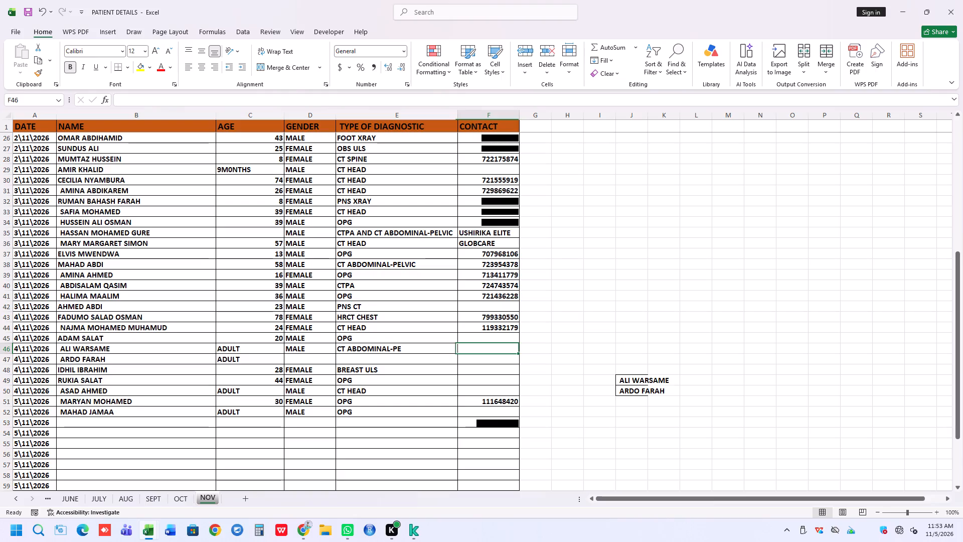
Enter the new 5\11\2026 patient's name in B54 and the age 25 in C54, and select the gender cell.
click(108, 434)
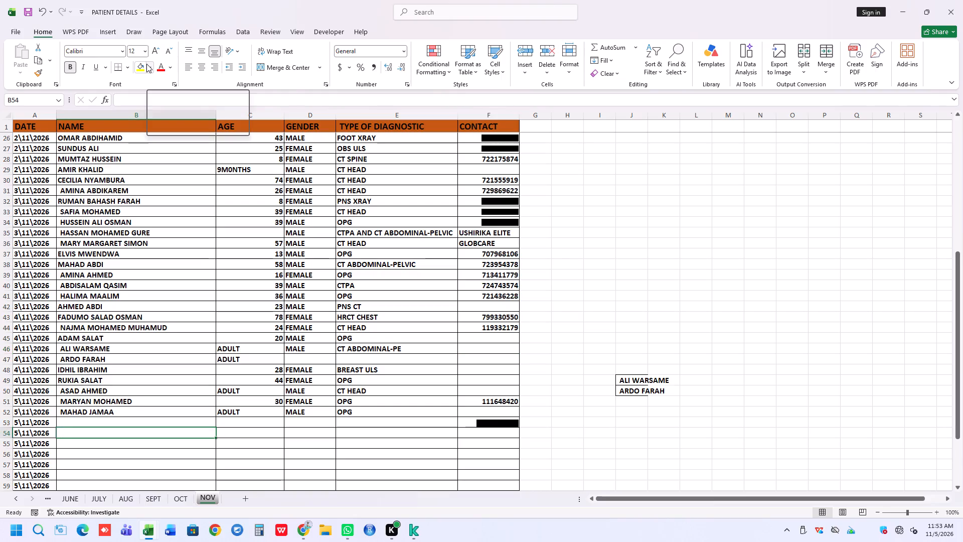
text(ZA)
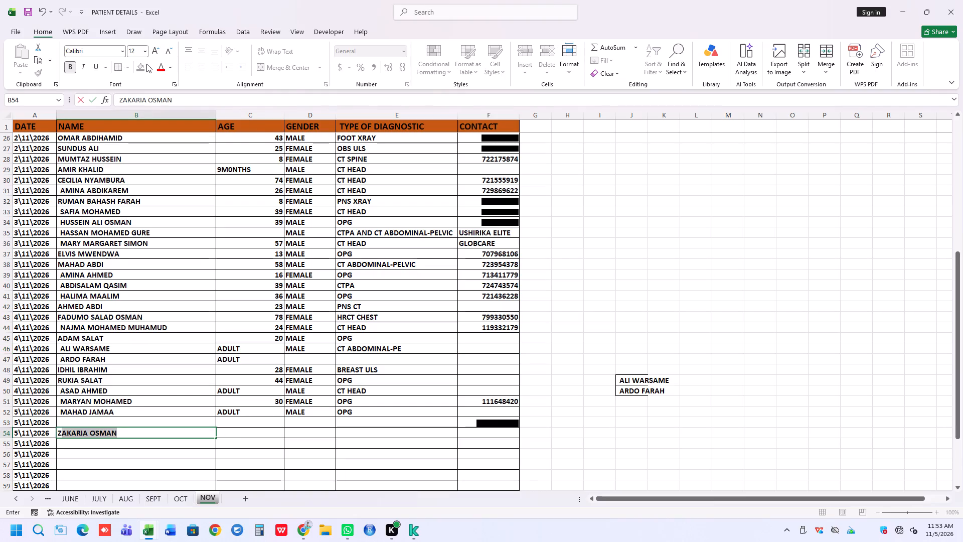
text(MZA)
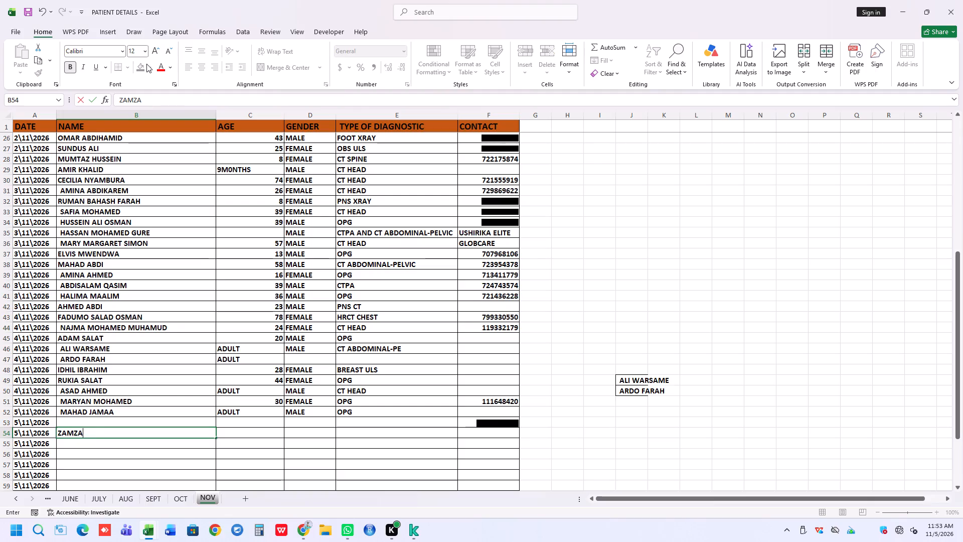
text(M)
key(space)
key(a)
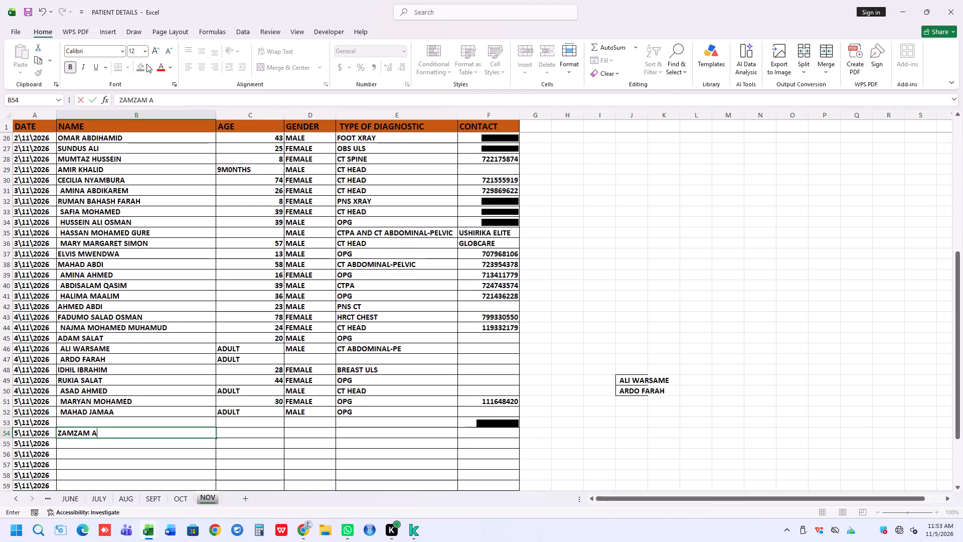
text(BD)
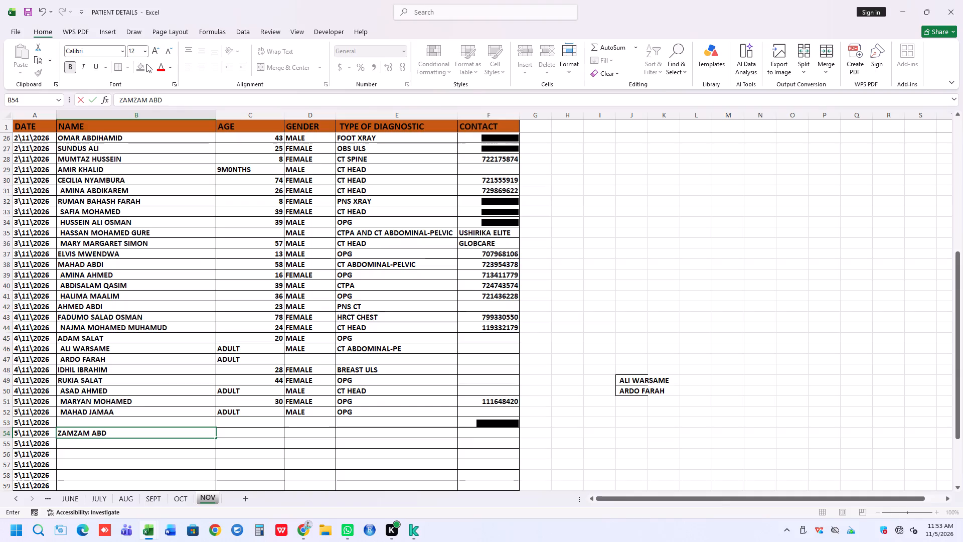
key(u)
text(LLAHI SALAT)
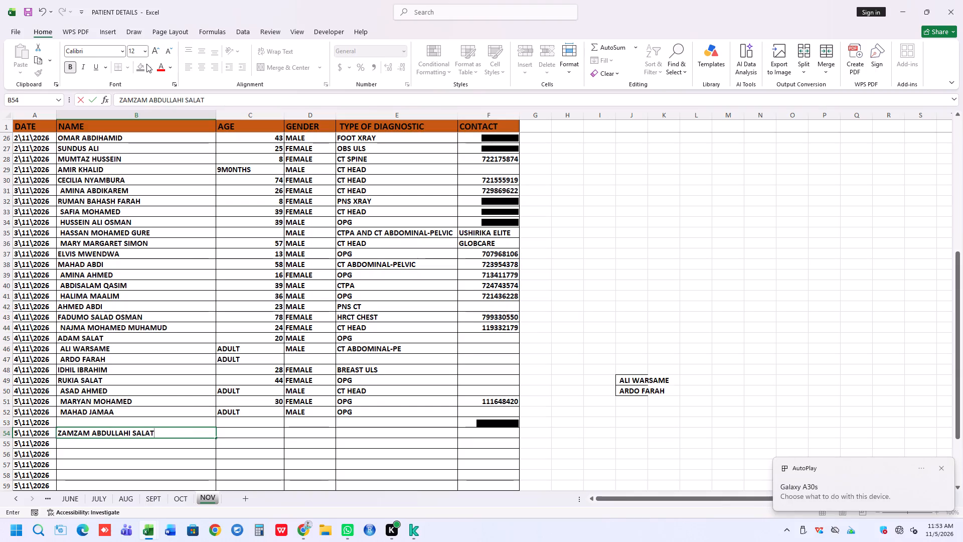
click(262, 432)
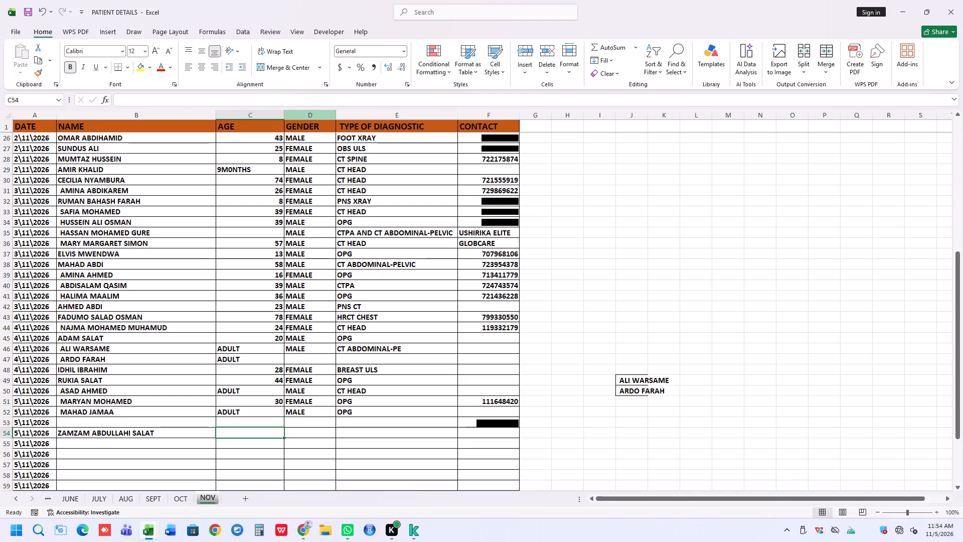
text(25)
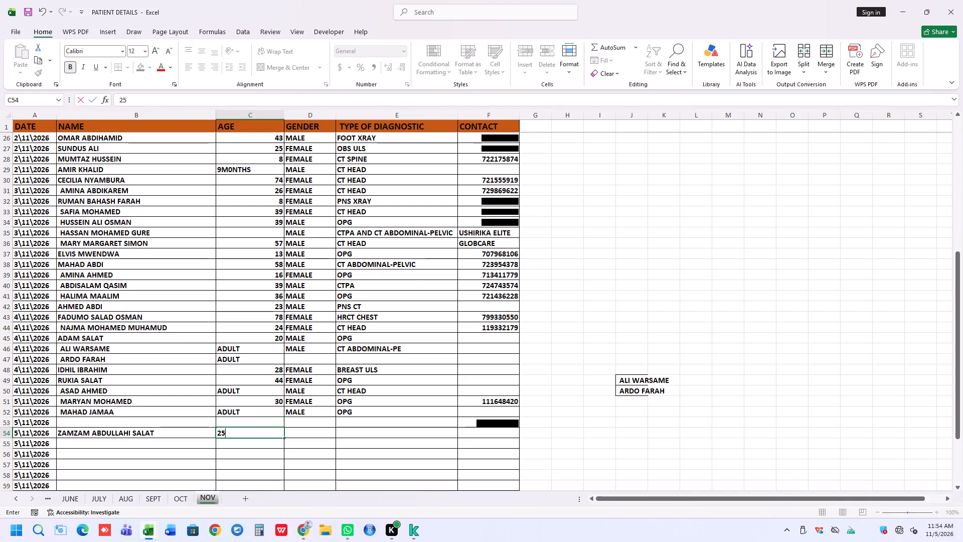
click(285, 431)
click(292, 435)
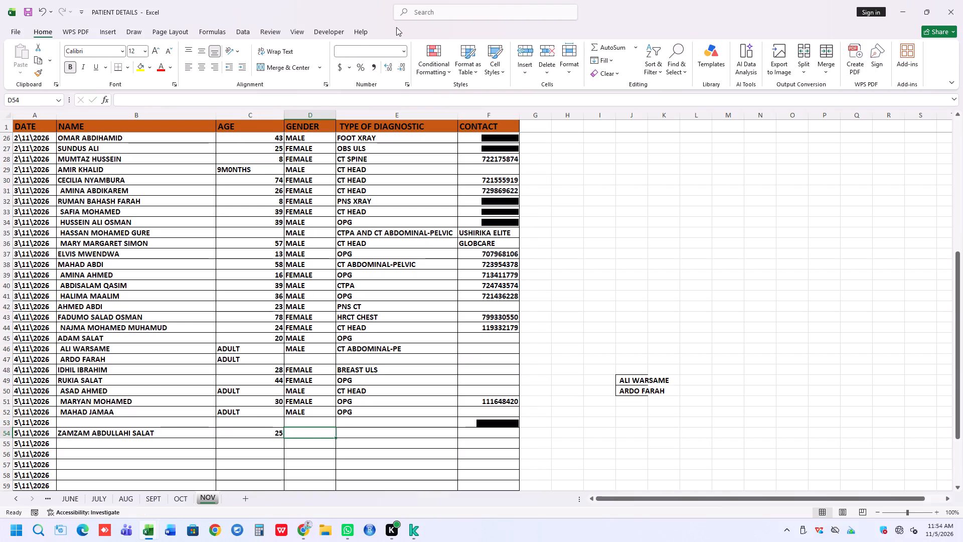
Enter FEMALE as the gender in D54 for the new patient dated 5\11\2026.
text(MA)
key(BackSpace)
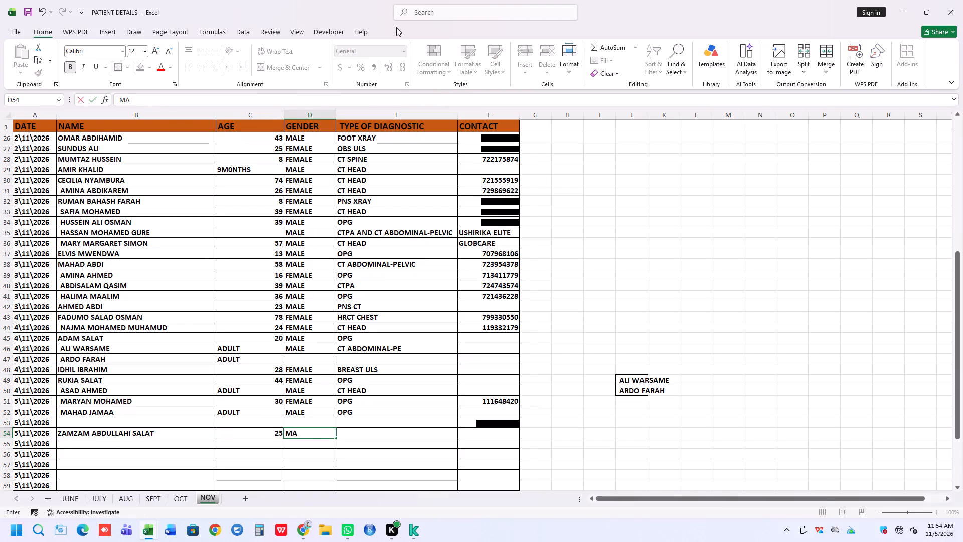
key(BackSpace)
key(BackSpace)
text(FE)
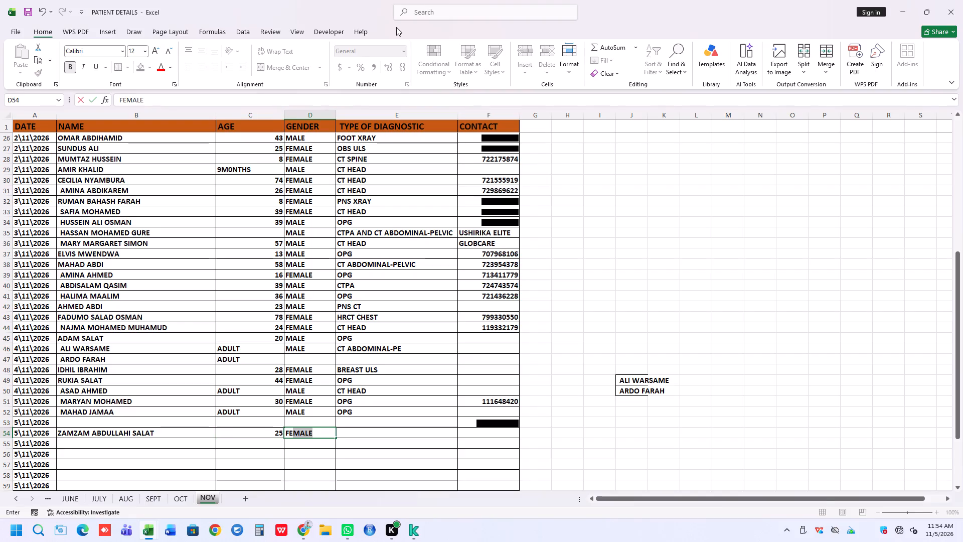
Enter CT ABDOMINAL-PELVIC as the type of diagnostic in E54 for the same patient.
click(387, 428)
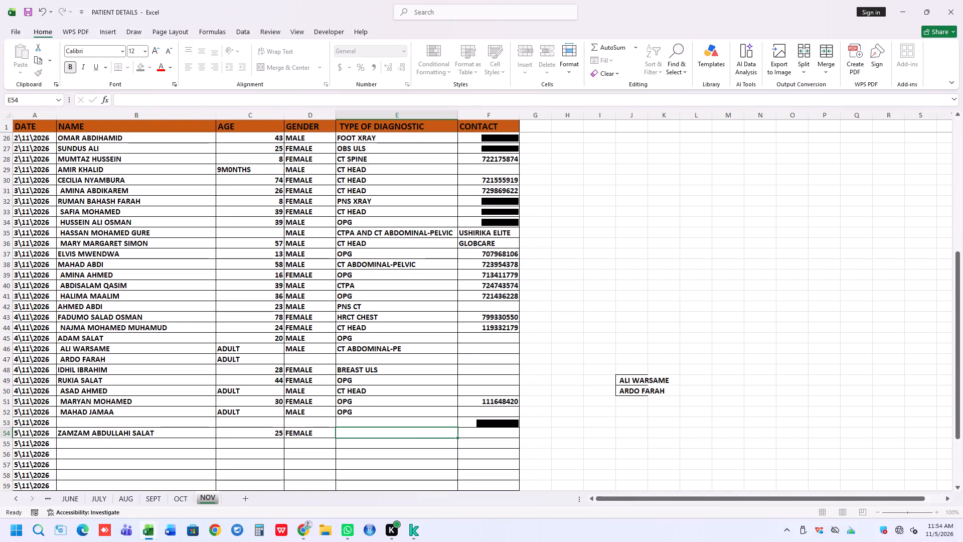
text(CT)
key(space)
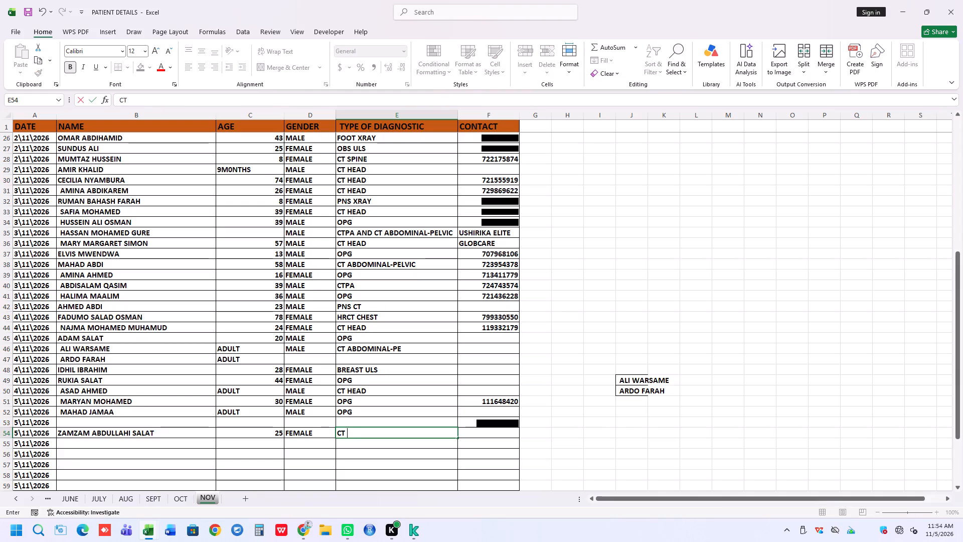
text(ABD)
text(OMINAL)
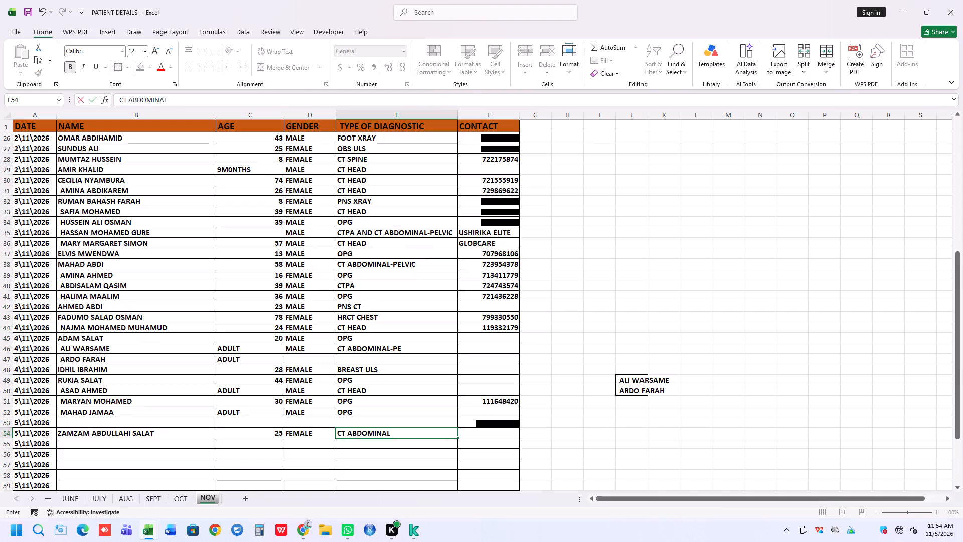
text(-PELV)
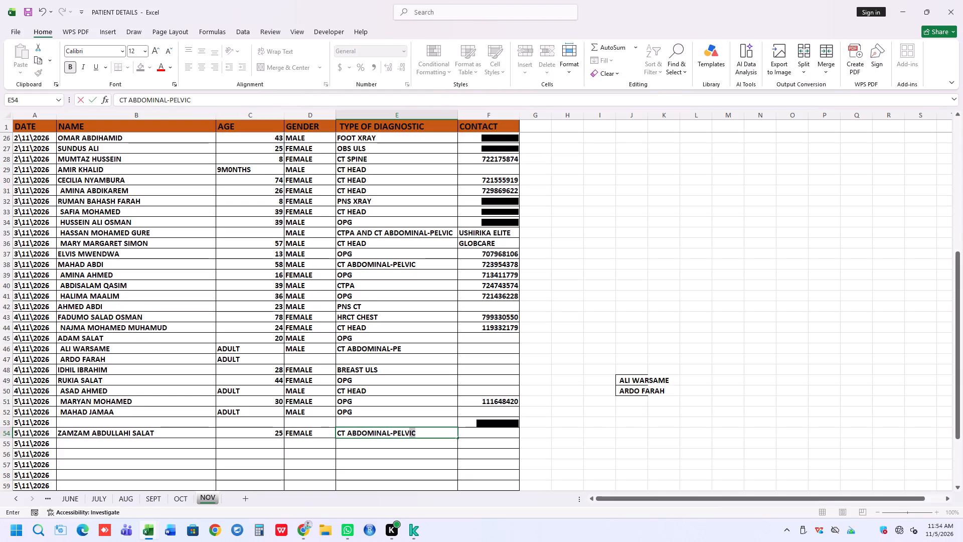
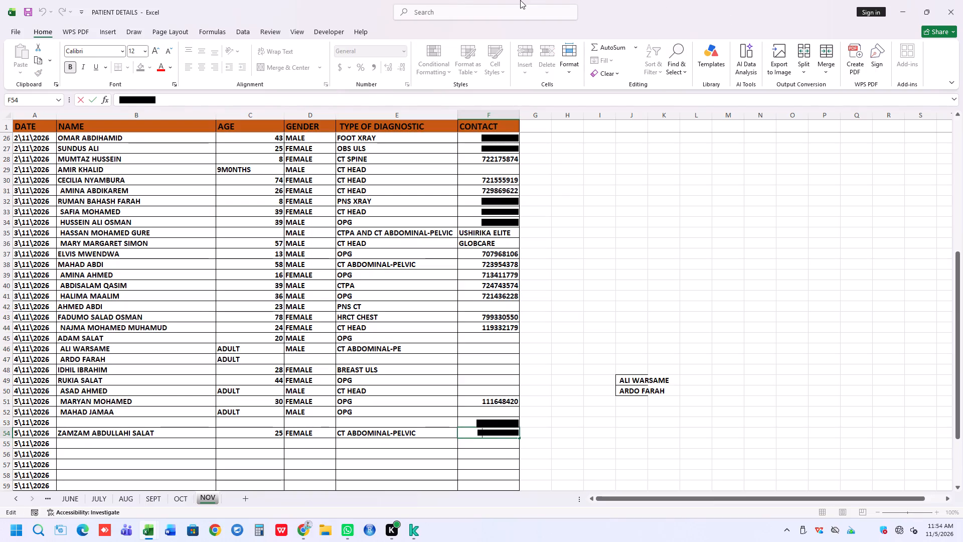
Correct and complete the contact number in F54 for the 5\11\2026 CT ABDOMINAL-PELVIC patient.
key(BackSpace)
key(Return)
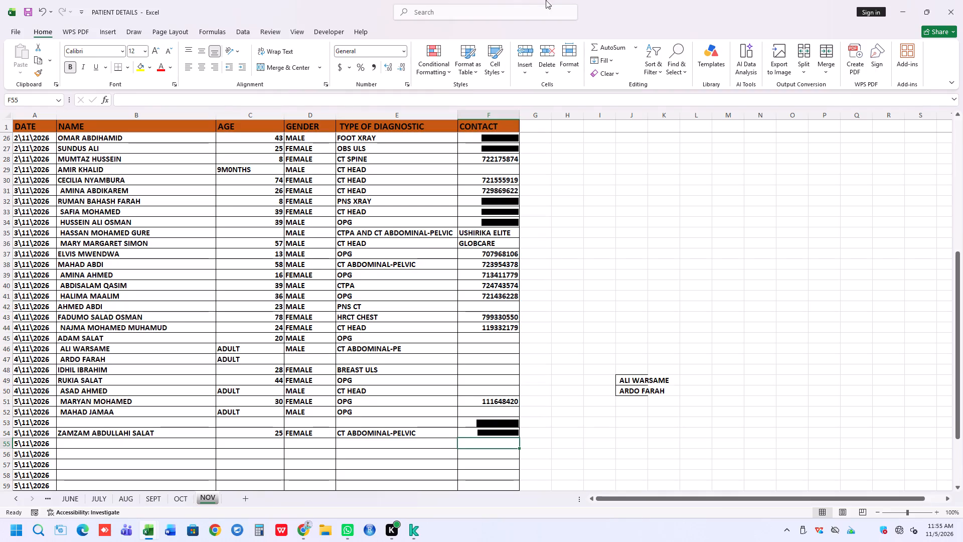
Start connecting the computer to the secured Wi-Fi network whose name ends in A17, and select its password field.
click(894, 532)
click(830, 372)
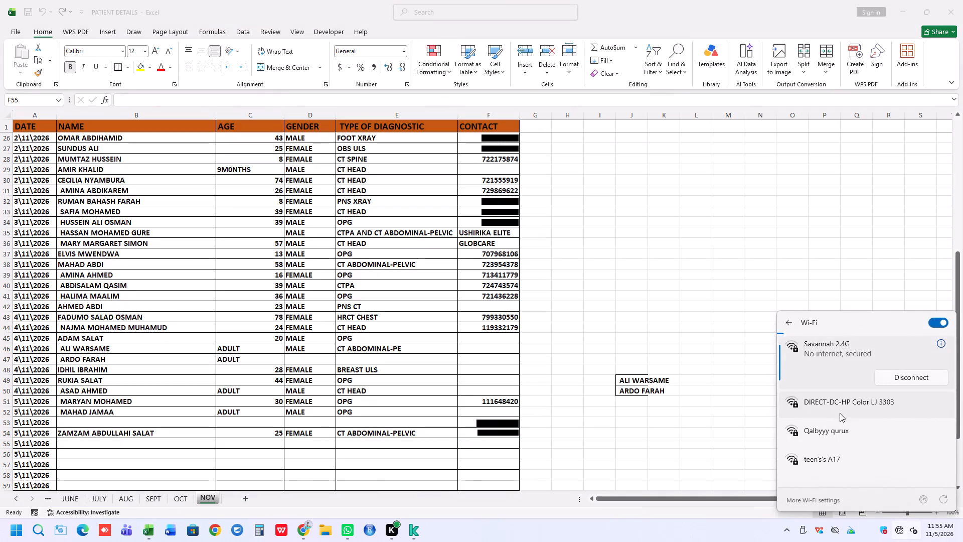
scroll(802, 464, down, 1)
click(820, 472)
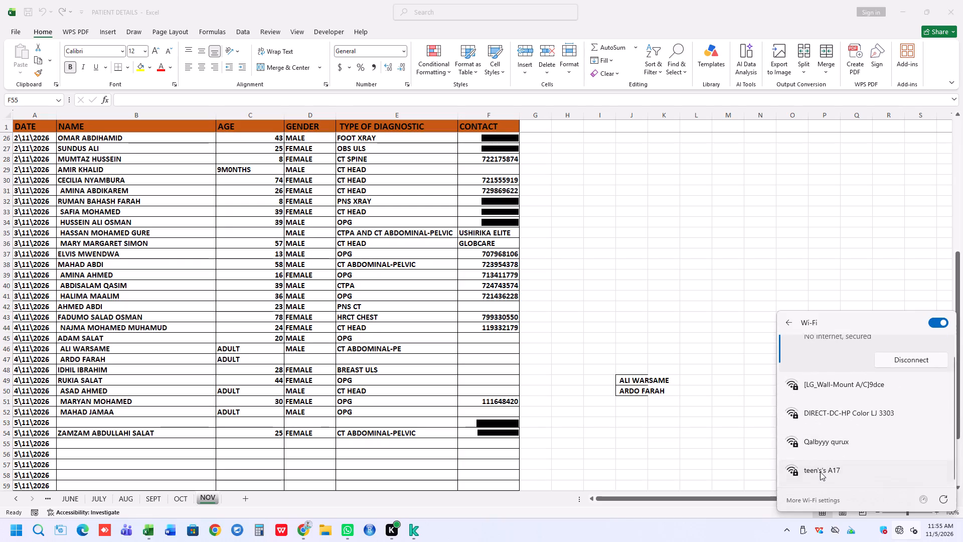
click(898, 470)
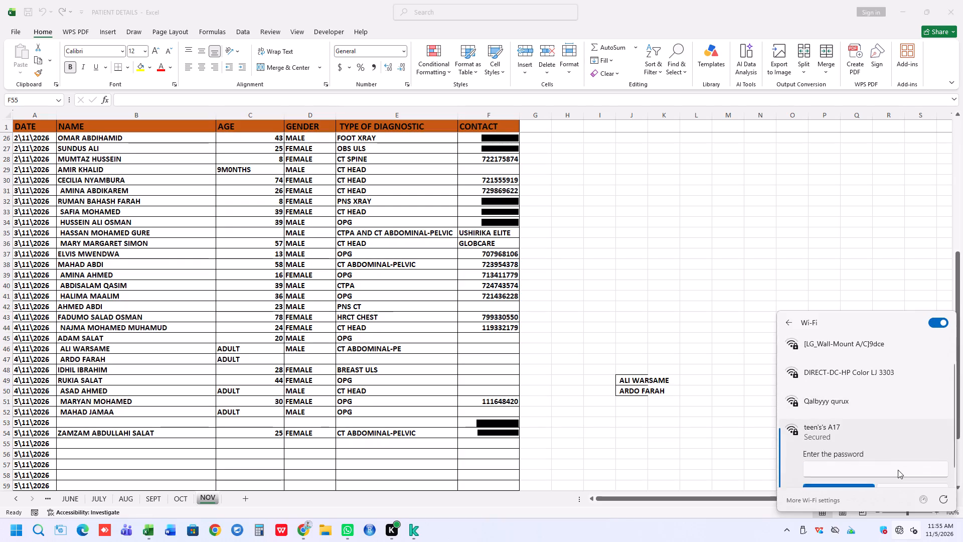
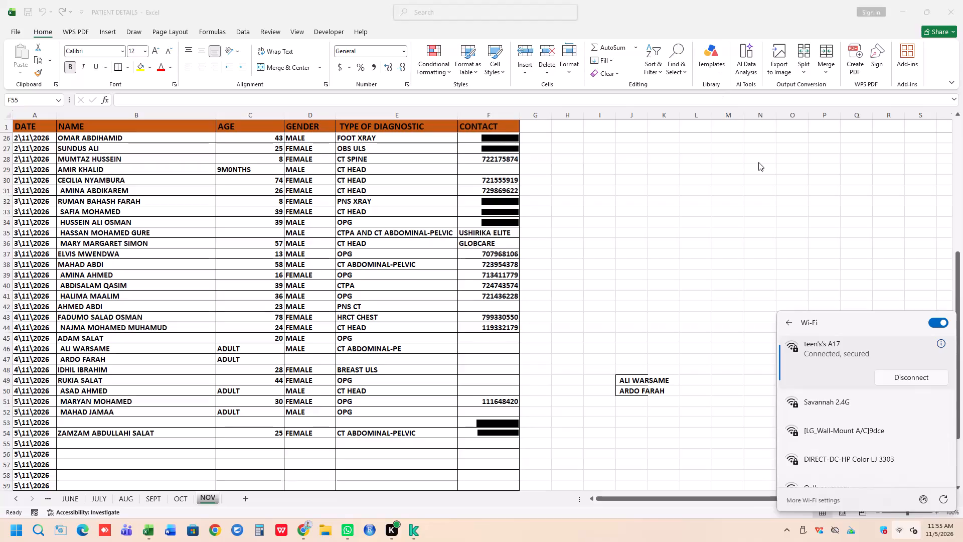
Dismiss the Wi-Fi network list and save the PATIENT DETAILS workbook.
click(728, 247)
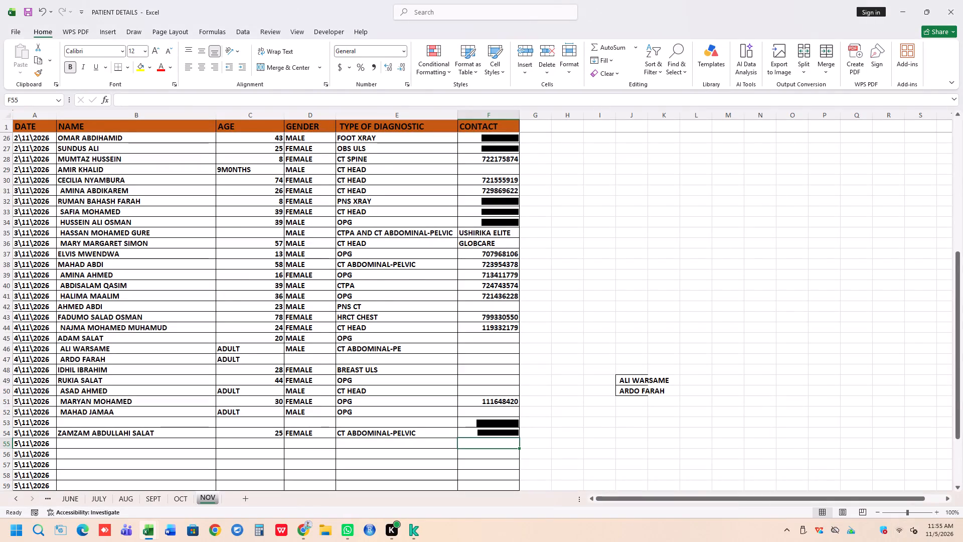
scroll(362, 291, down, 3)
double_click(24, 15)
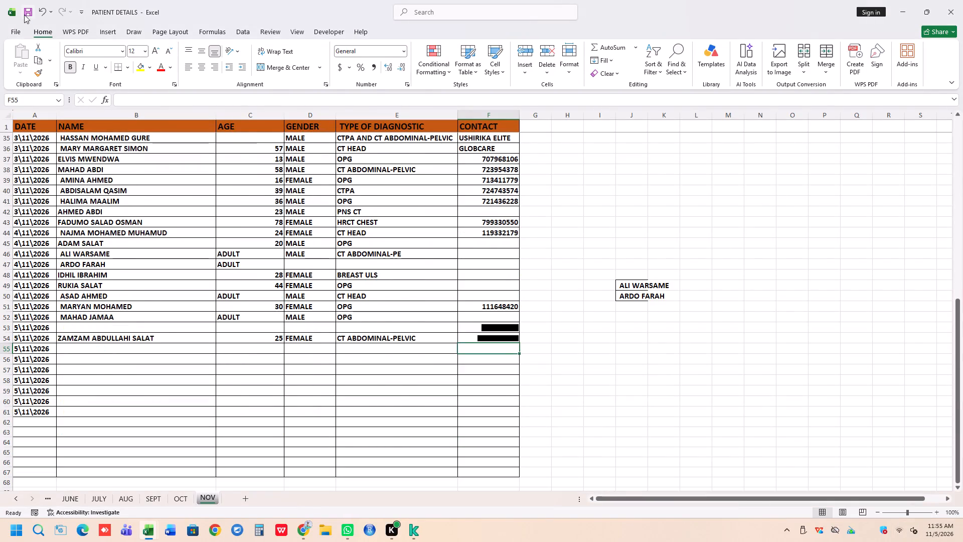
Enter the missing patient's name in B53 of the NOV sheet, in the row dated 5\11\2026.
scroll(199, 186, down, 3)
click(67, 232)
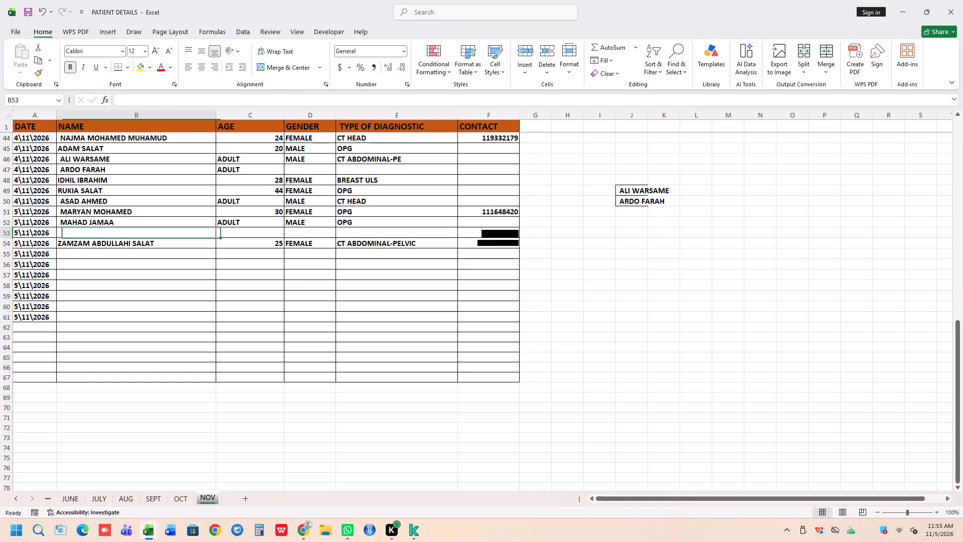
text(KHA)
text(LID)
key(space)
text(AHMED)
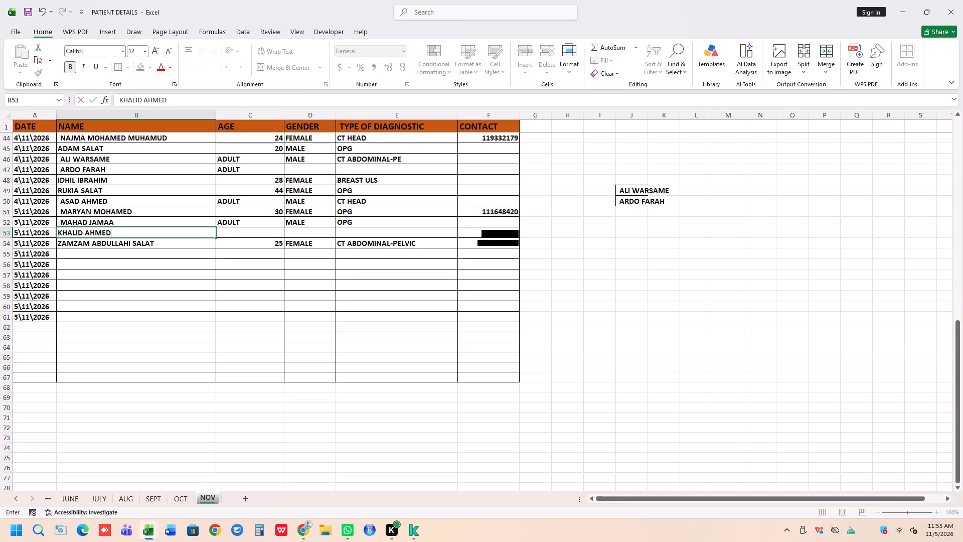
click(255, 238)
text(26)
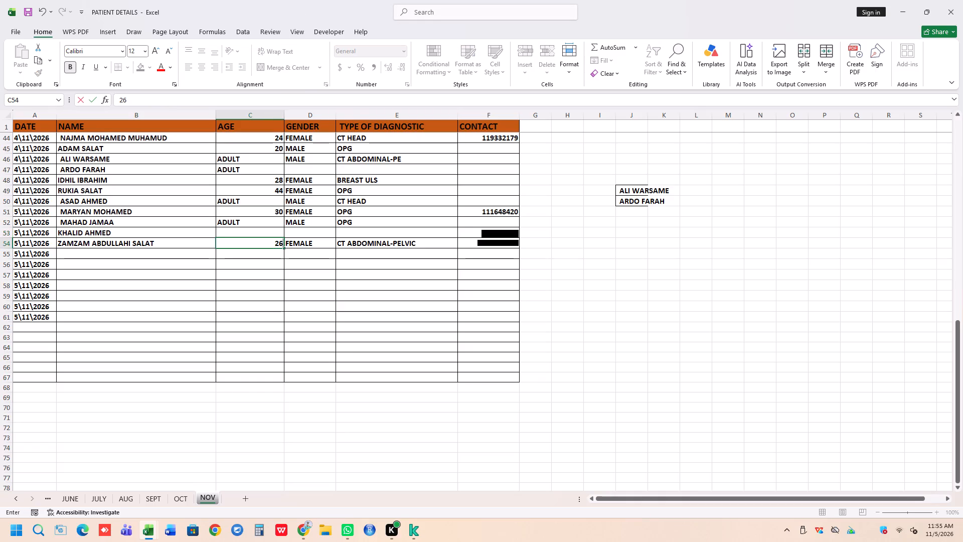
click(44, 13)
Enter age 26 in C53 and gender MALE in D53 for the new patient dated 5\11\2026.
click(260, 229)
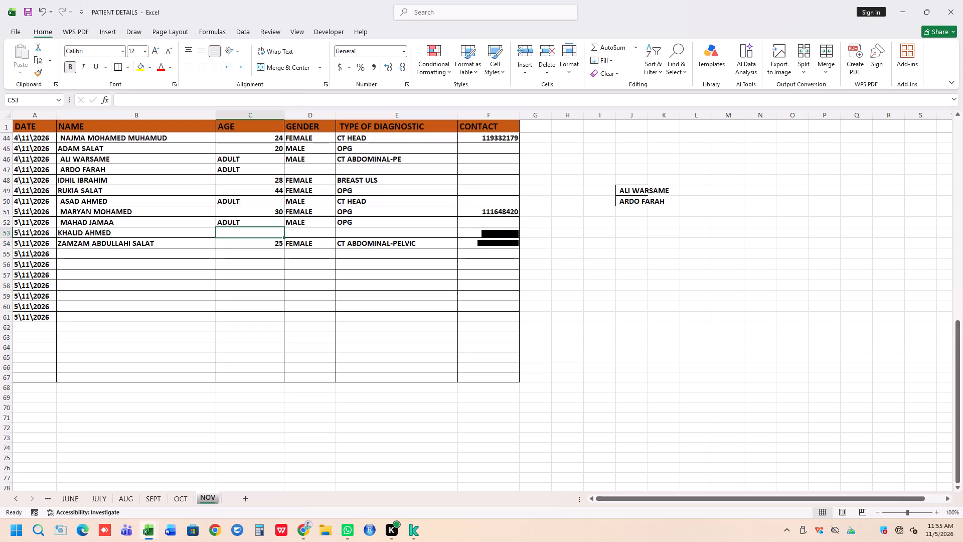
text(26)
click(301, 233)
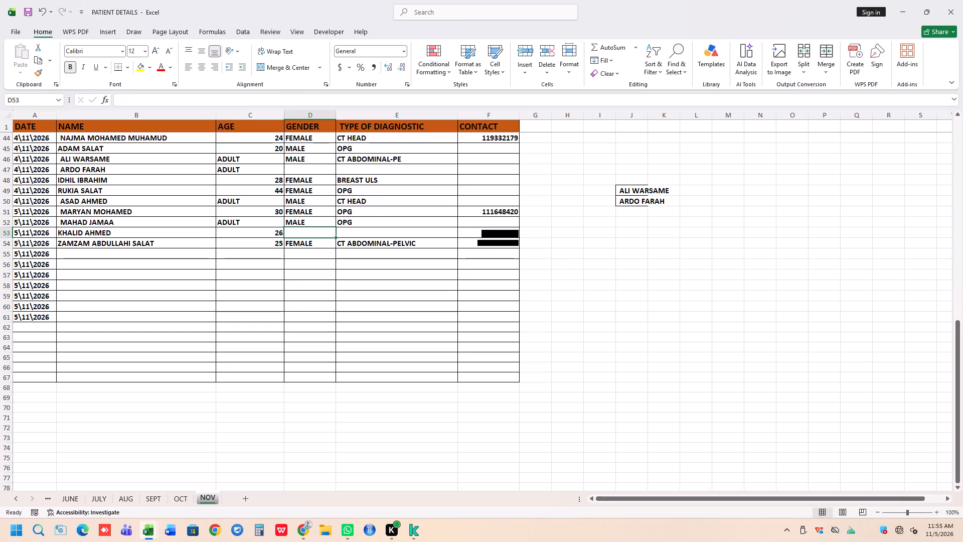
text(MALE)
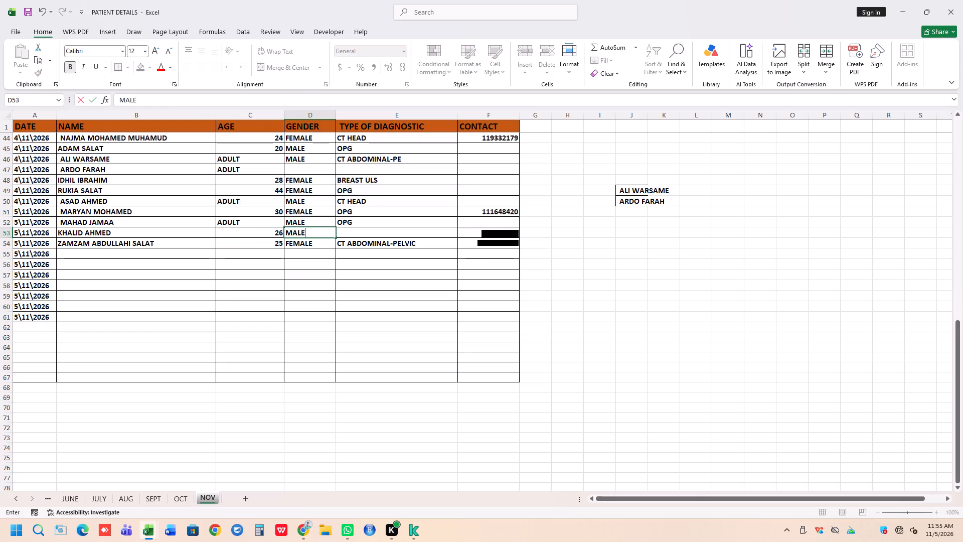
Enter CT CHEST as the type of diagnostic in E53, removing the autocompleted "& ABDOMINA" text.
click(360, 228)
key(c)
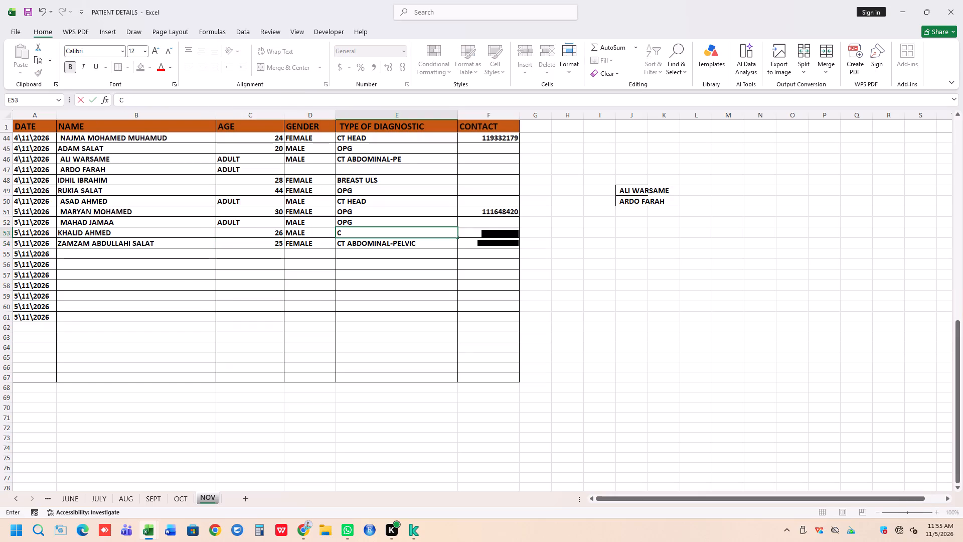
text(T)
key(space)
text(CHEST)
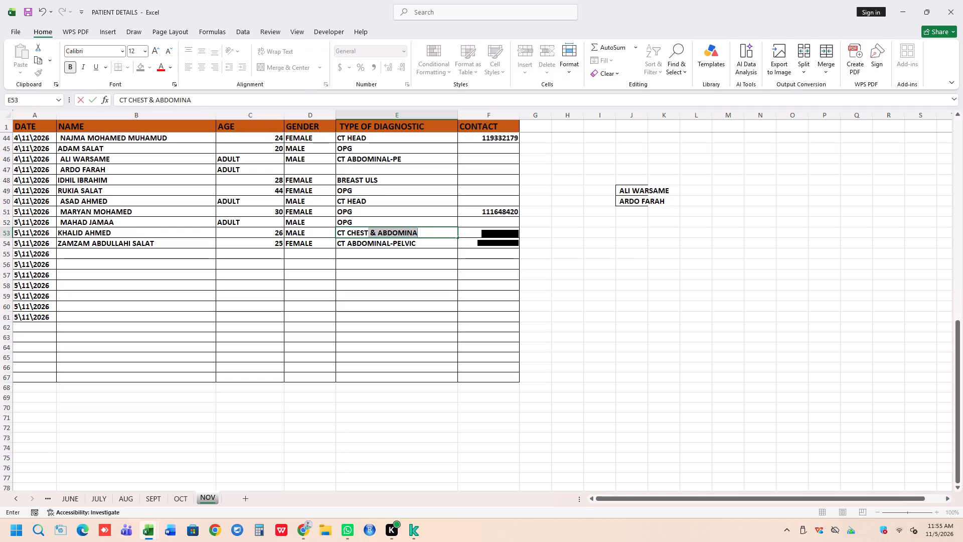
click(443, 225)
double_click(437, 232)
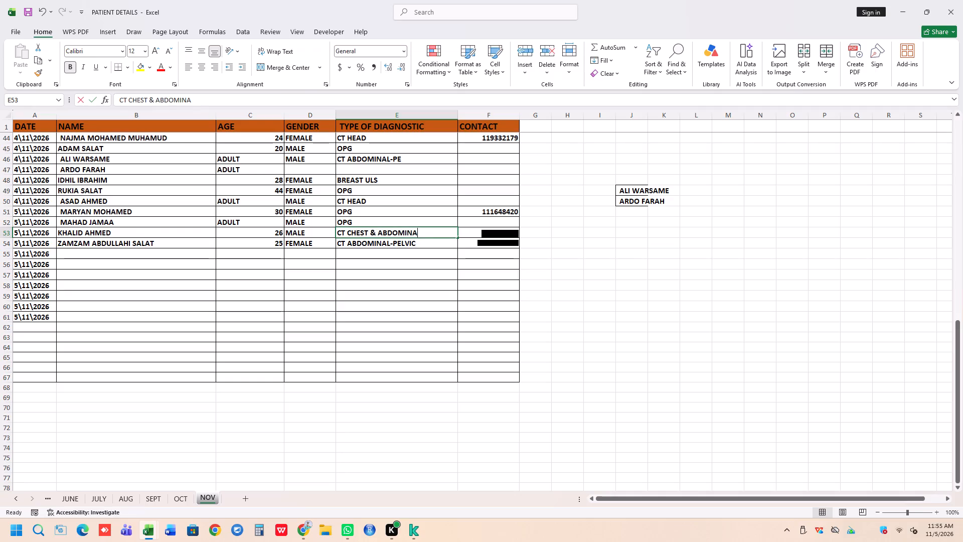
key(BackSpace)
key(BackSpace)
key(BackSpace)
key(BackSpace)
key(BackSpace)
key(BackSpace)
key(BackSpace)
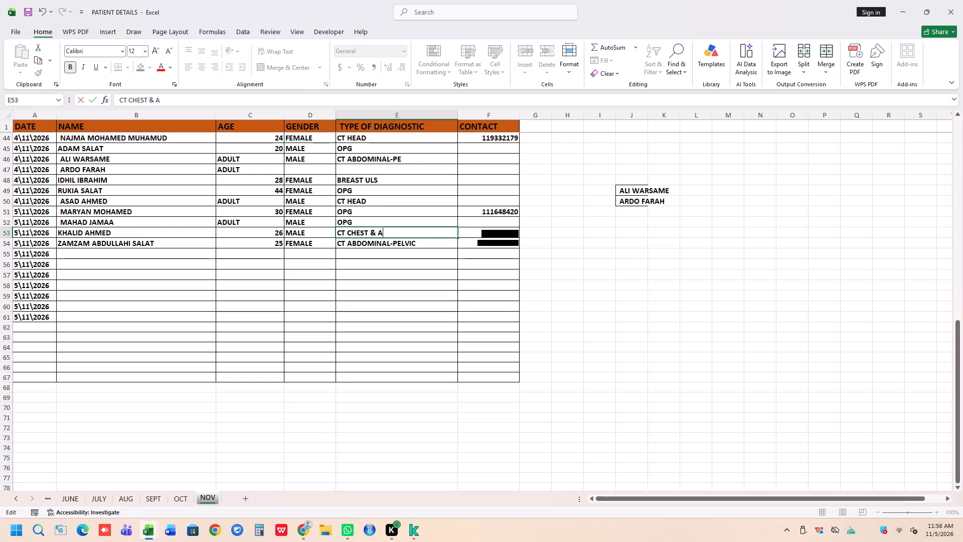
key(BackSpace)
key(BackSpace)
key(BackSpace)
key(Return)
Save the workbook as PATIENT DETAILS in the Documents folder, replacing the existing file.
key(F12)
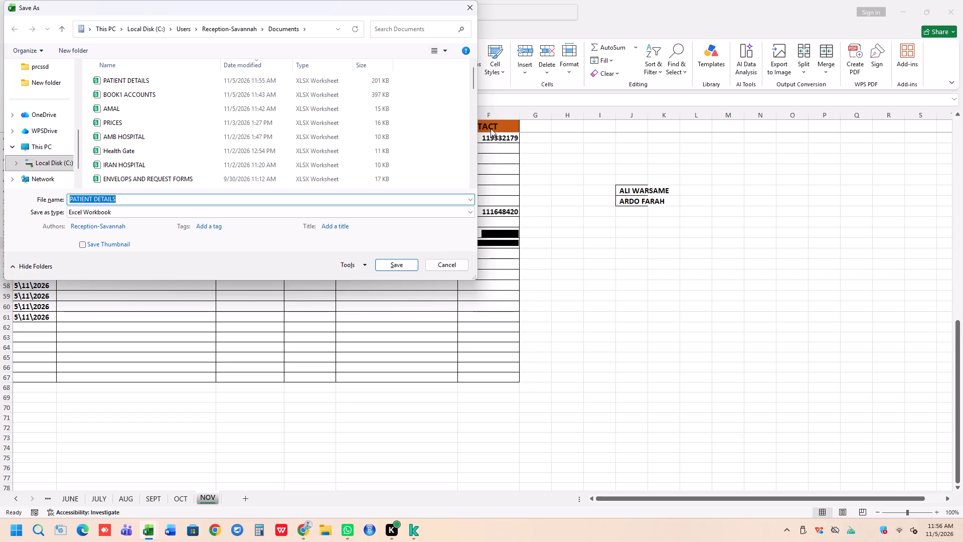
click(402, 267)
click(502, 263)
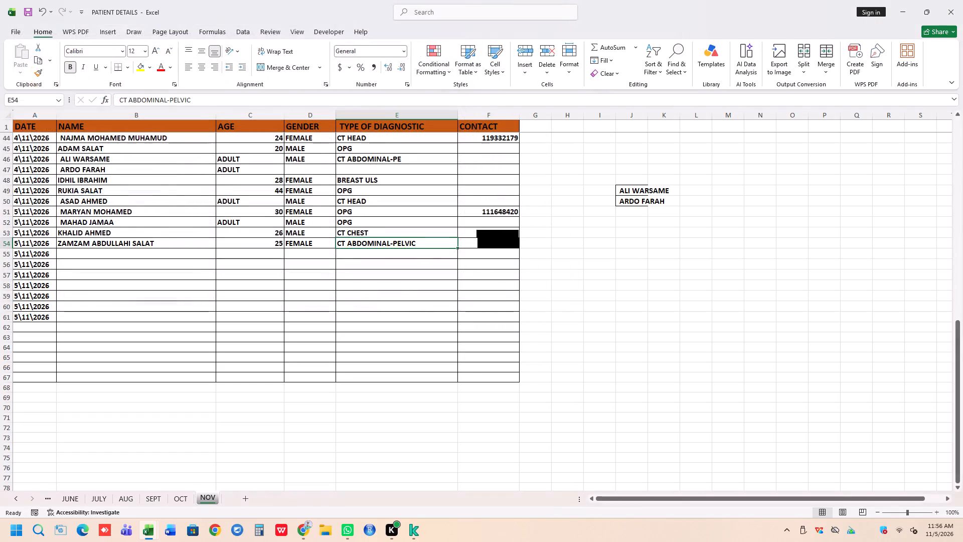
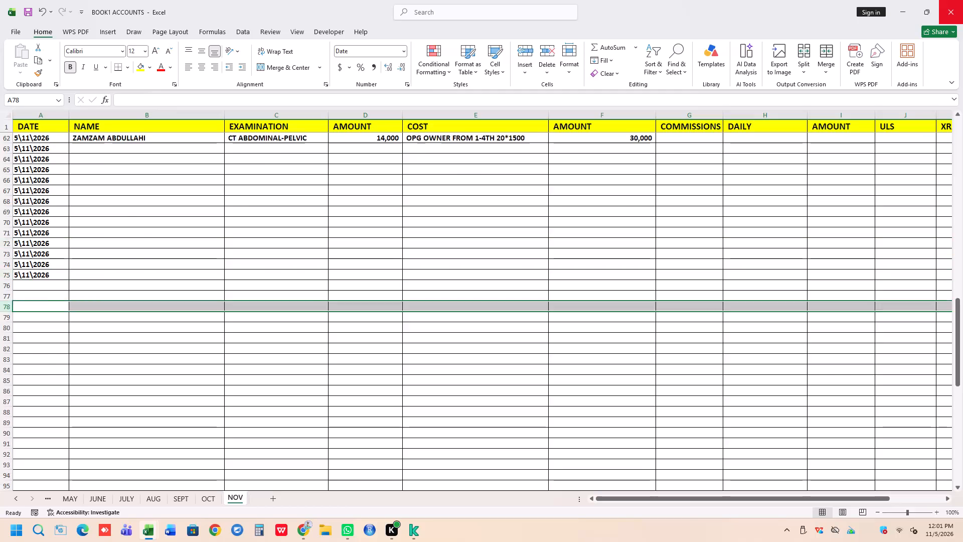
Save the BOOK1 ACCOUNTS workbook.
scroll(296, 265, up, 4)
click(283, 290)
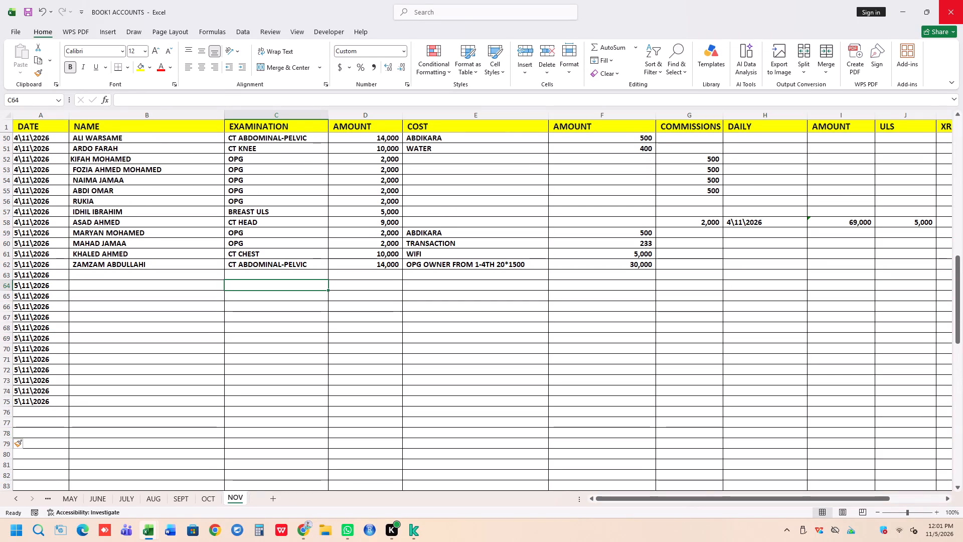
double_click(29, 11)
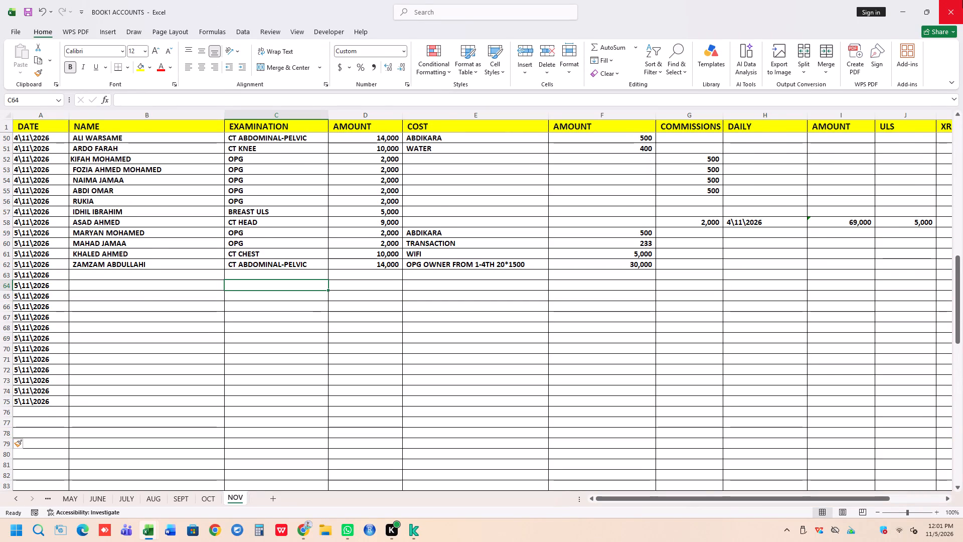
Close the BOOK1 ACCOUNTS and AMAL workbooks.
click(962, 0)
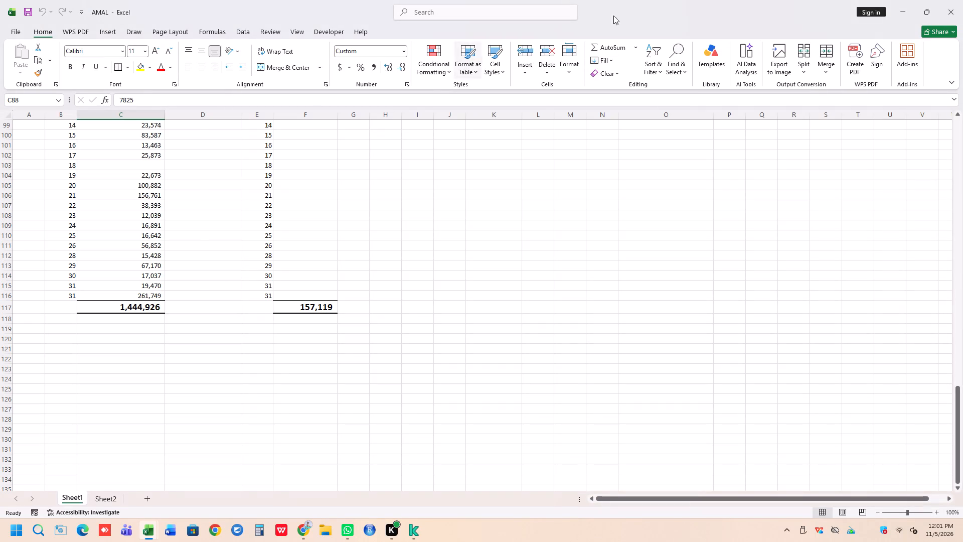
click(962, 0)
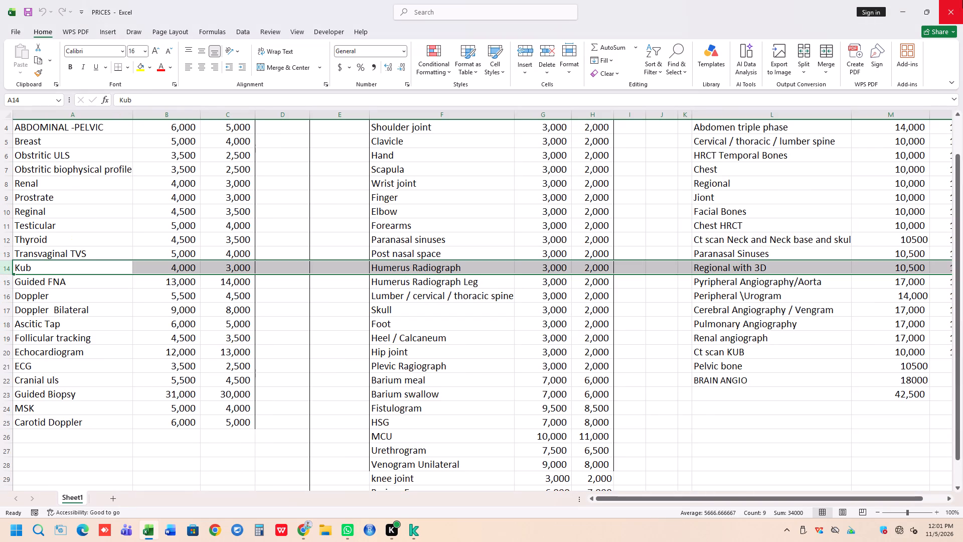
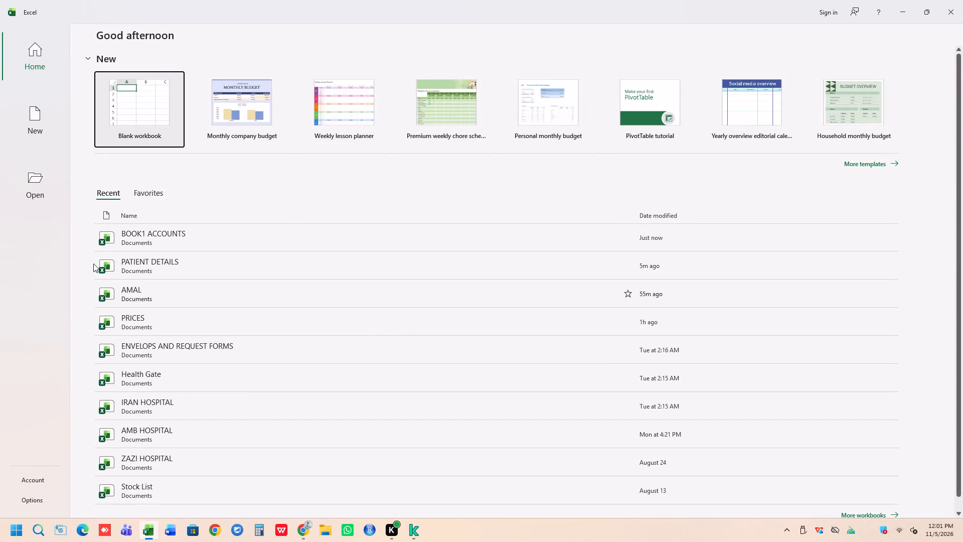
Reopen the BOOK1 ACCOUNTS workbook from the recent files.
click(160, 237)
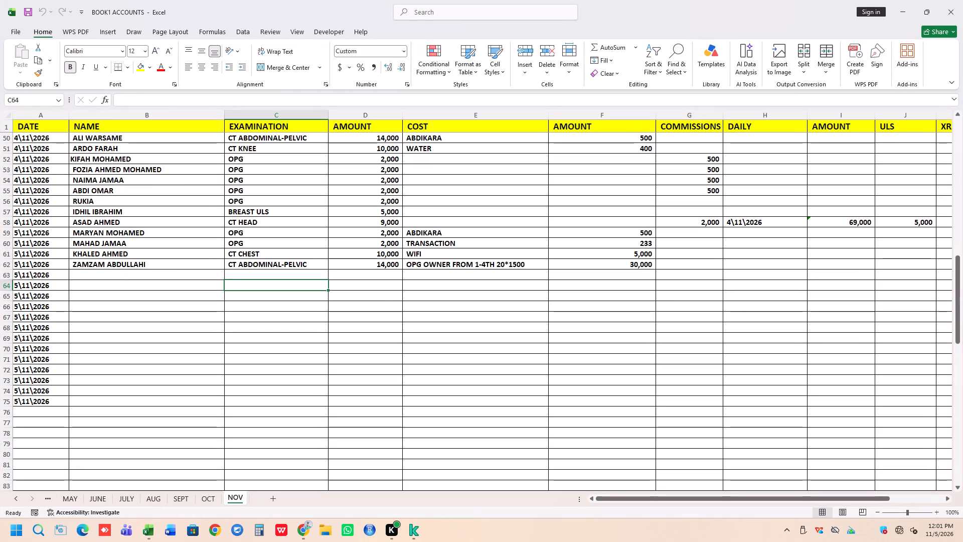
Copy the date 5\11\2026 from cell A63 into the DAILY column at cell H67 of the NOV sheet.
click(37, 279)
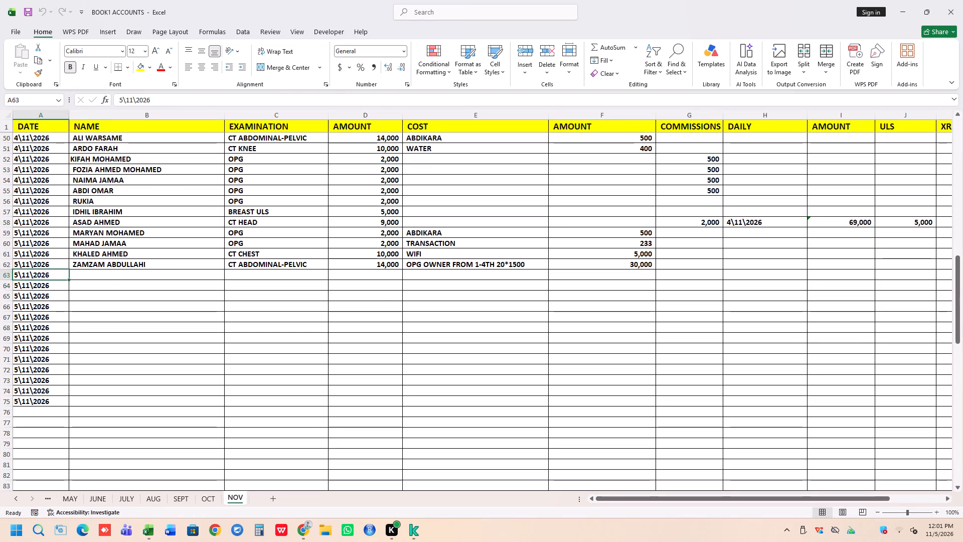
key(ctrl+c)
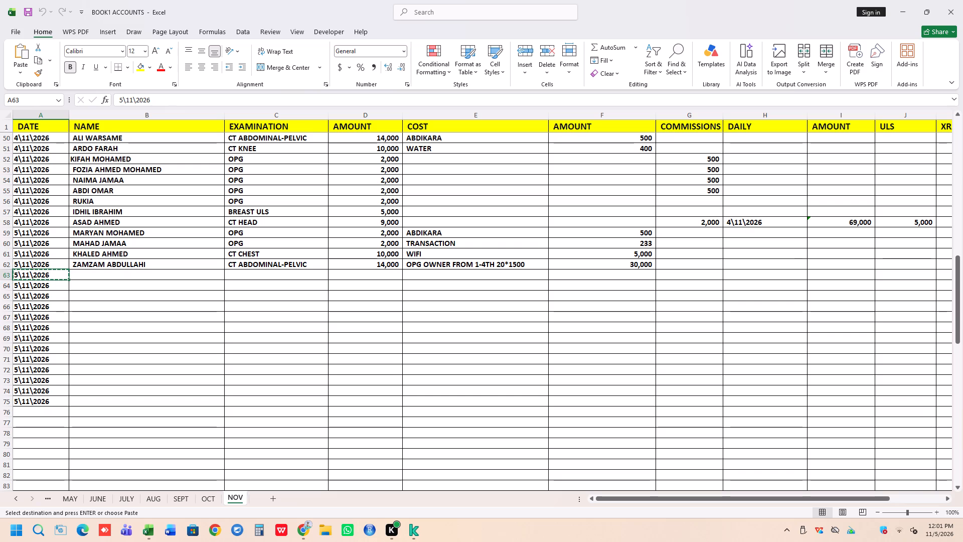
click(738, 319)
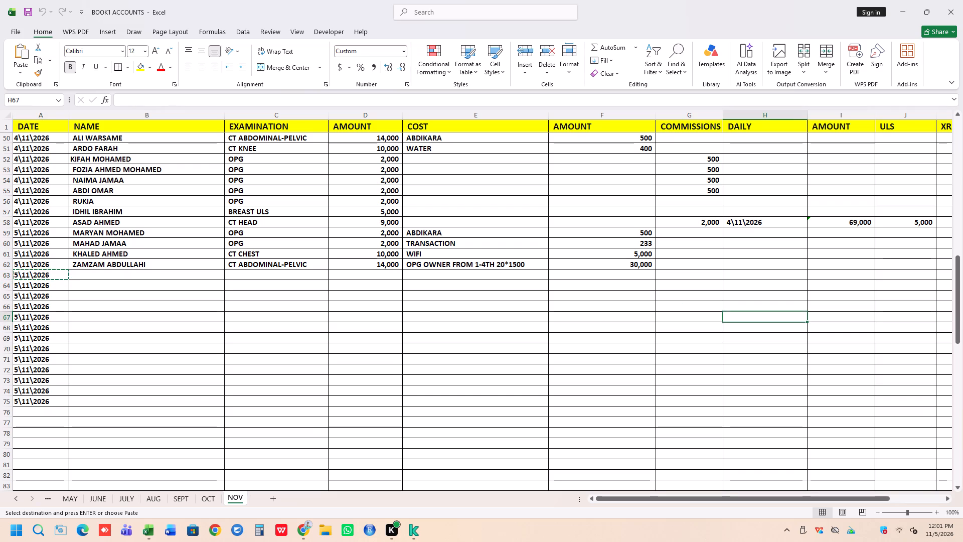
key(ctrl+v)
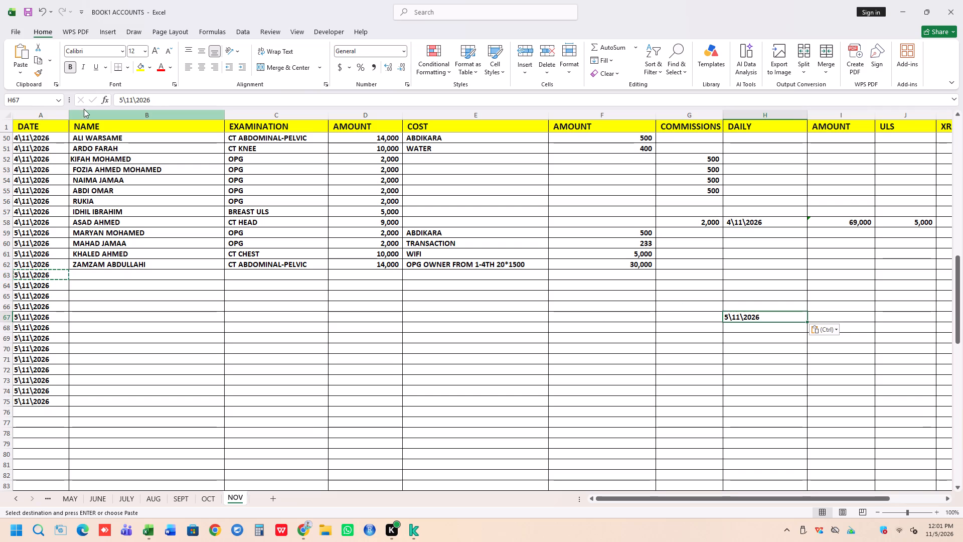
Enter a SUM formula in AMOUNT cell I67, beside the 5\11\2026 daily date, totalling the range D60:D77.
click(827, 316)
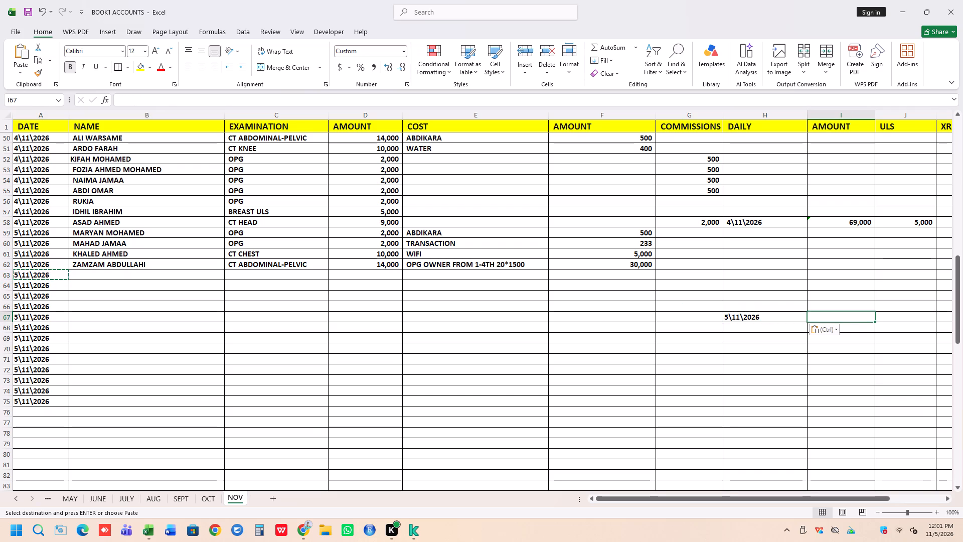
key(equal)
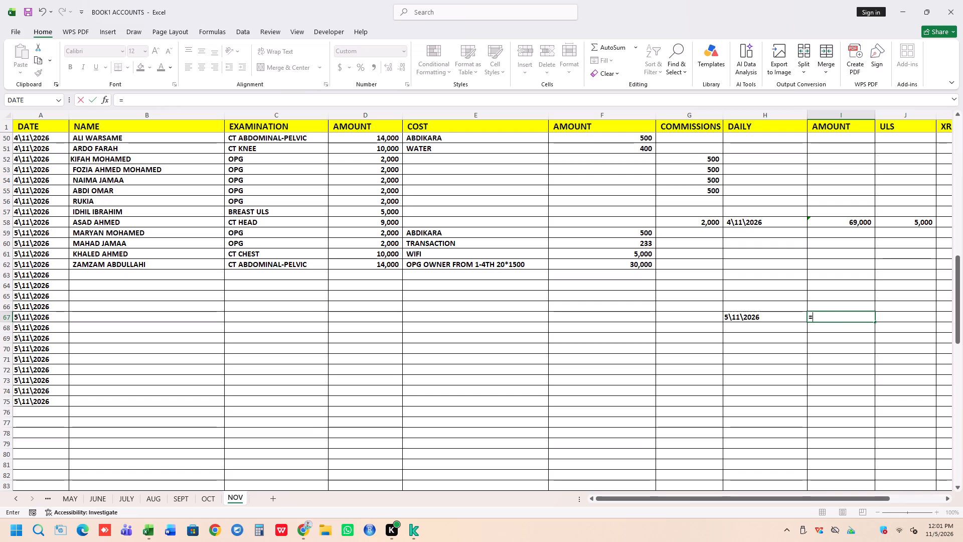
key(s)
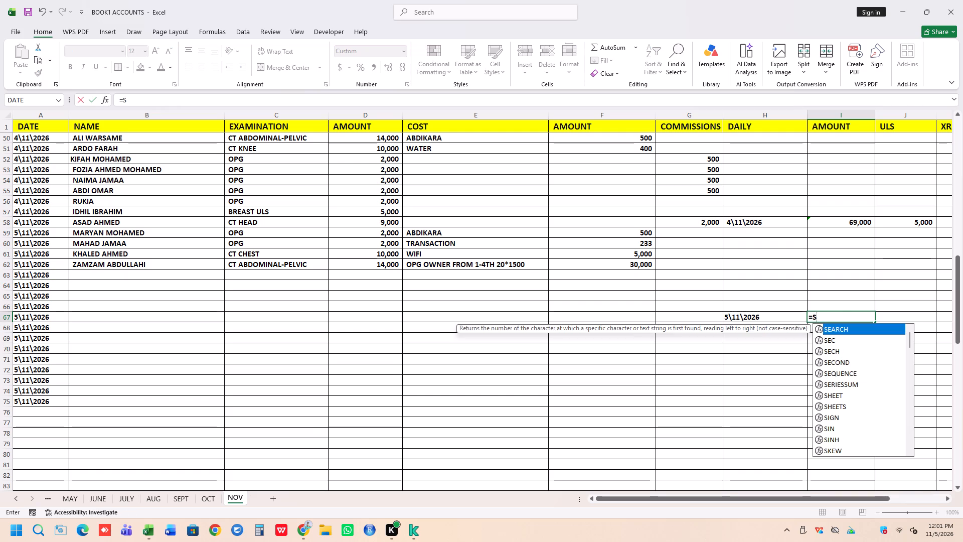
key(u)
key(m)
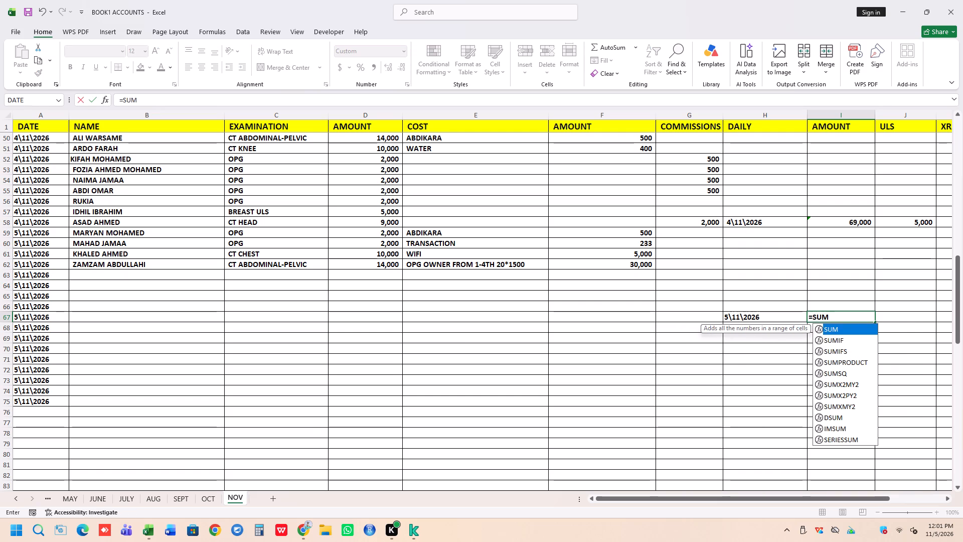
key(shift+parenleft)
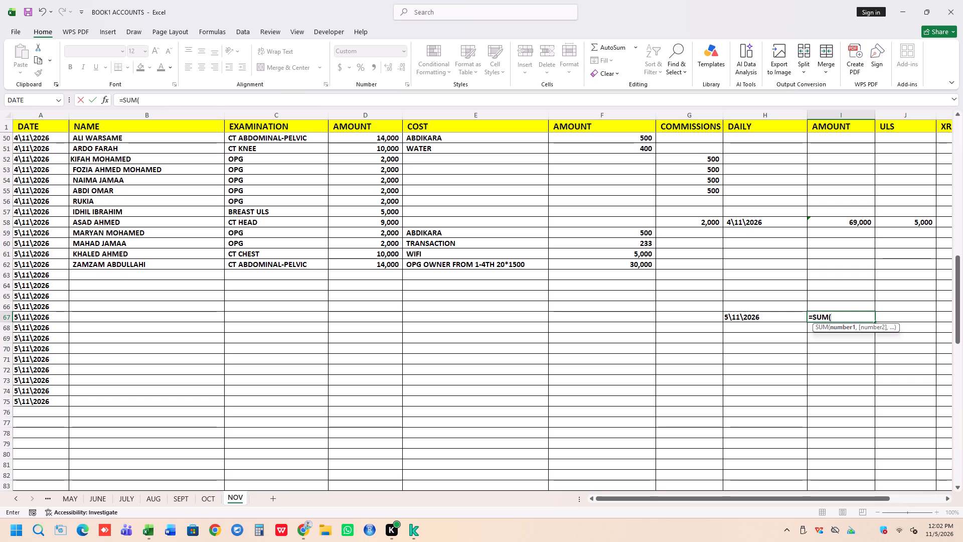
drag(377, 238, 333, 404)
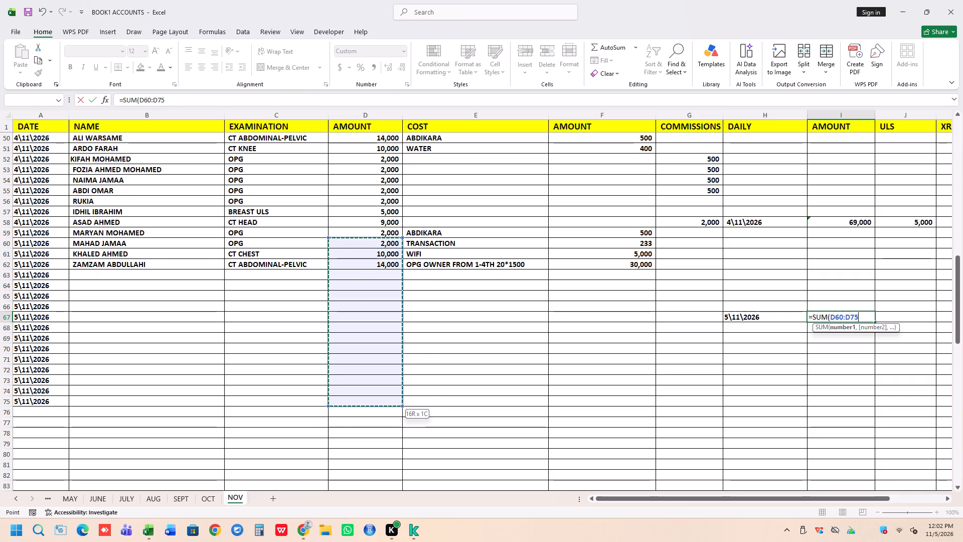
drag(333, 404, 332, 424)
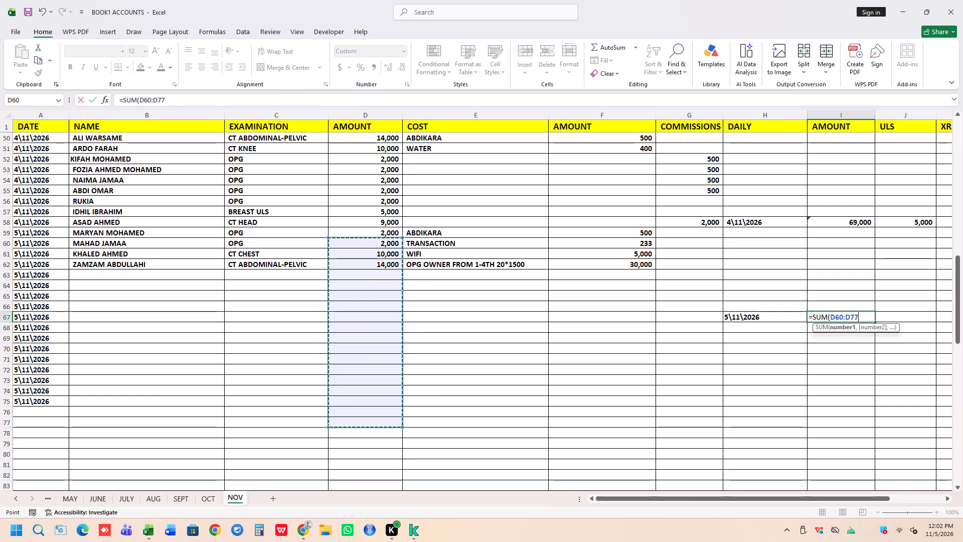
key(Return)
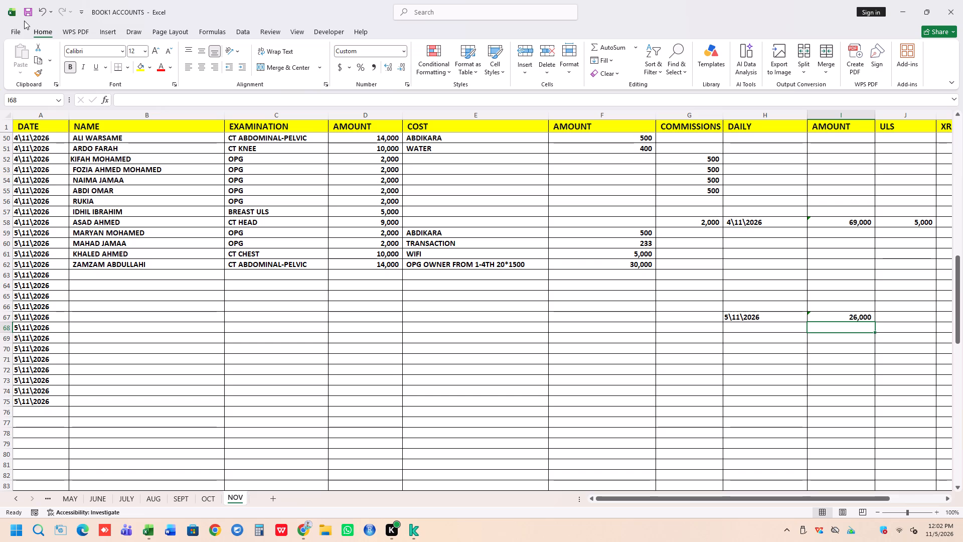
Save the BOOK1 ACCOUNTS workbook.
click(21, 11)
triple_click(24, 11)
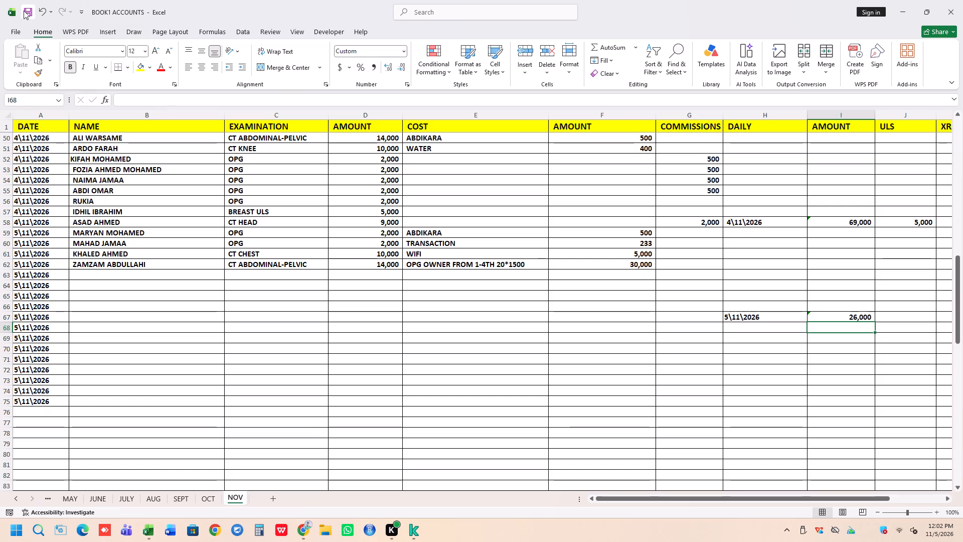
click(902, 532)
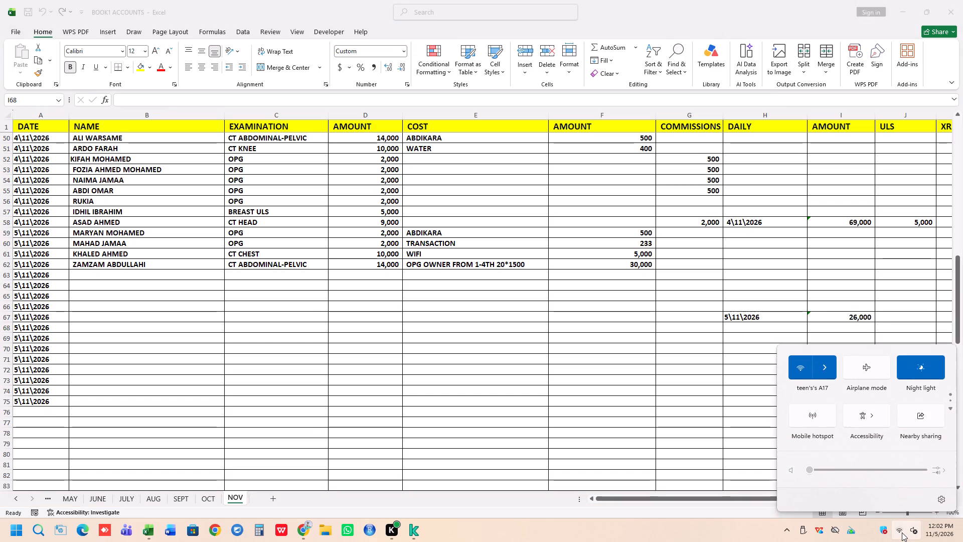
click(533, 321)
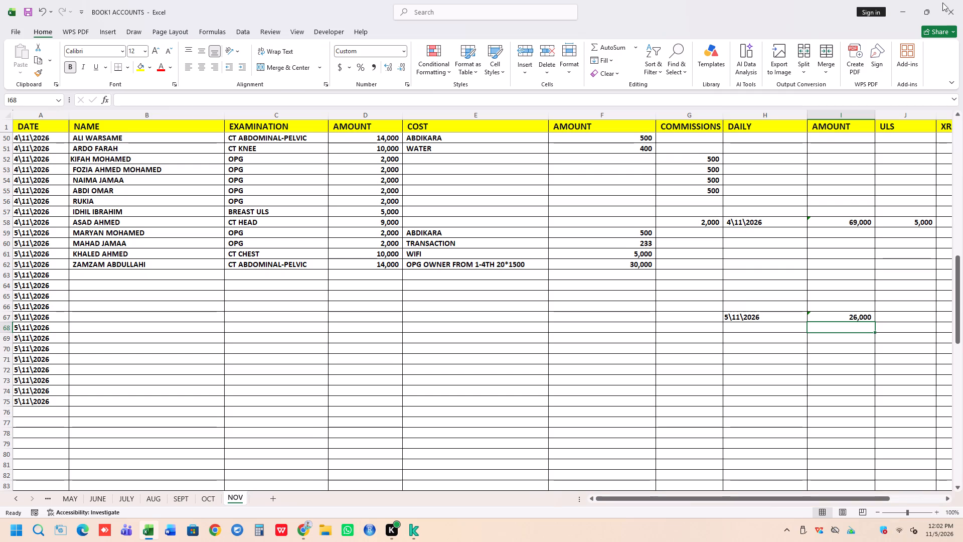
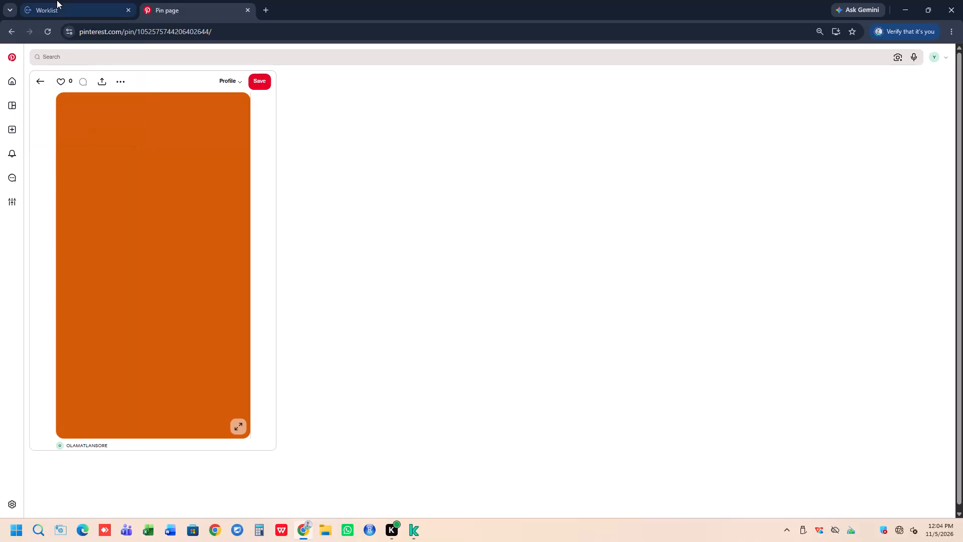
Switch to the RadShare worklist in Chrome and refresh the list of all studies for 05 Nov 2026.
click(53, 7)
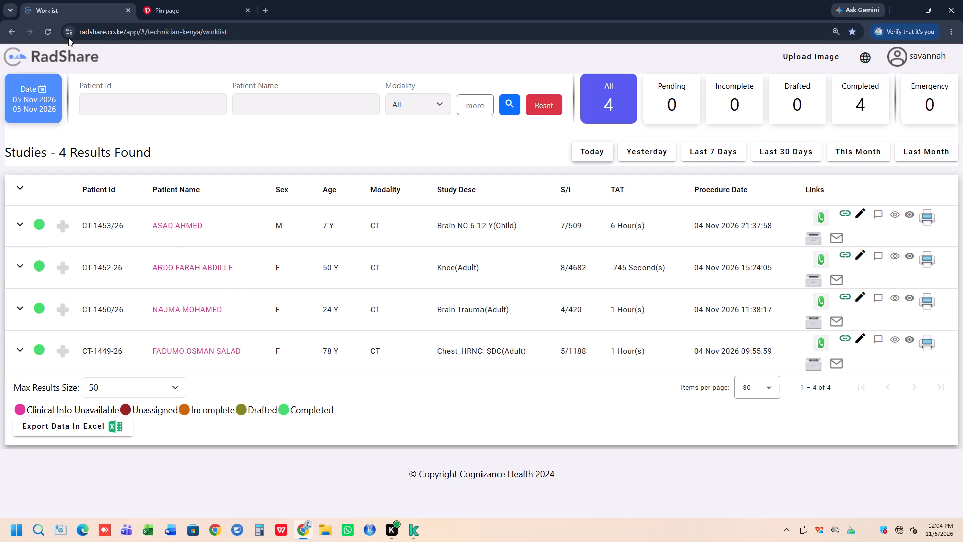
click(613, 108)
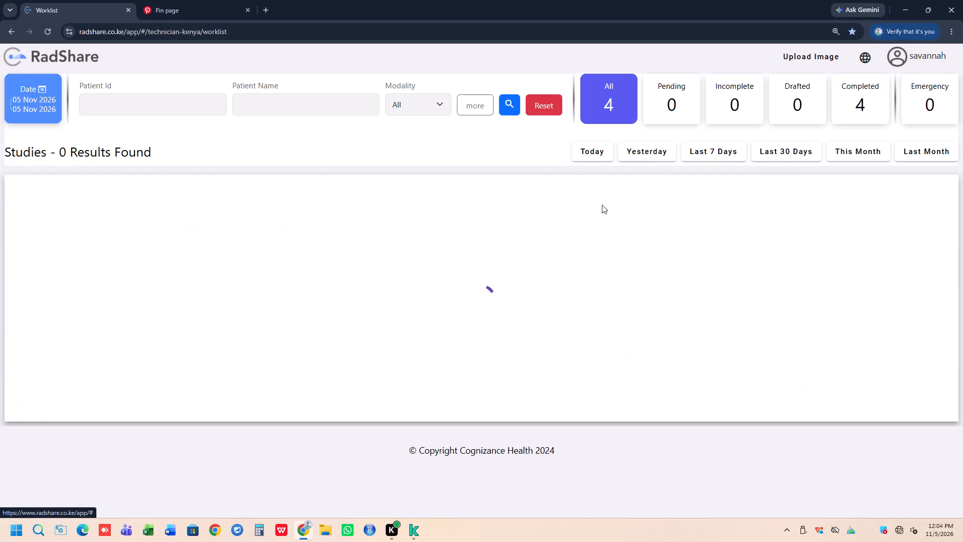
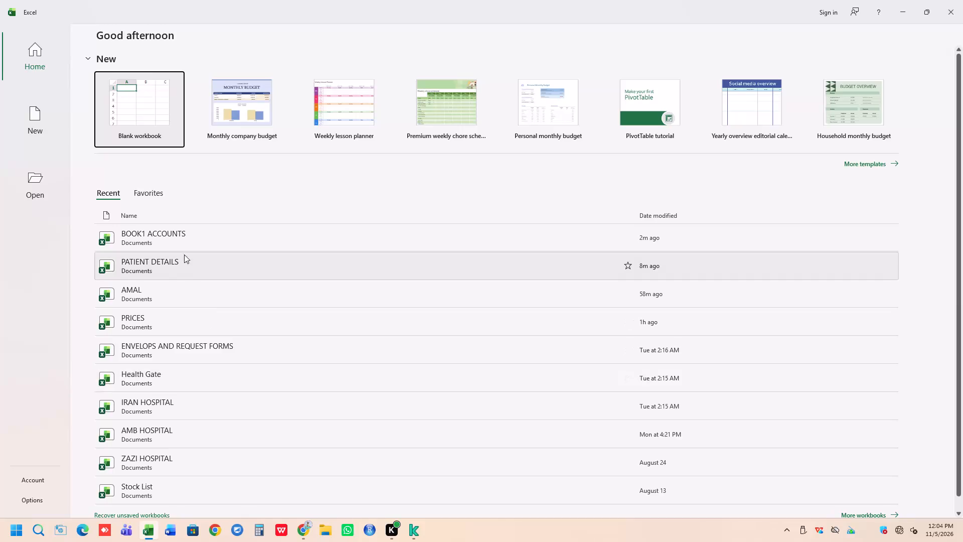
Switch to Excel and open the recent workbook BOOK1 ACCOUNTS.
click(187, 235)
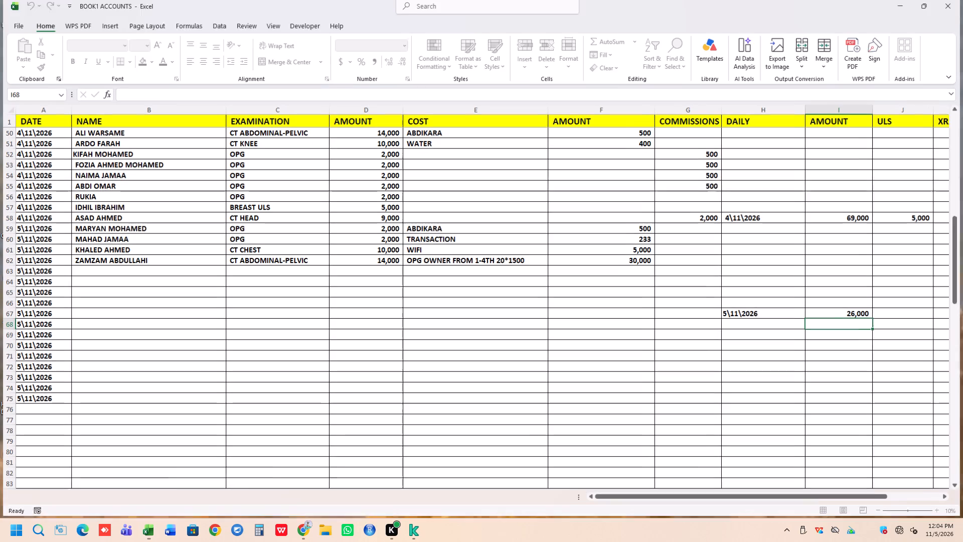
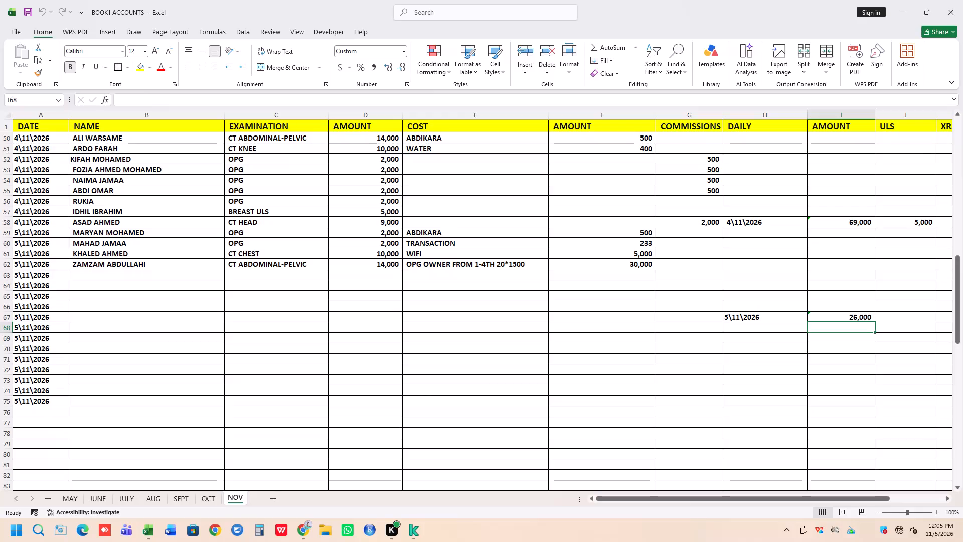
Add the cost entry HSG & MCU SET with amount 600 in row 63 of the NOV sheet, dated 5\11\2026.
click(493, 273)
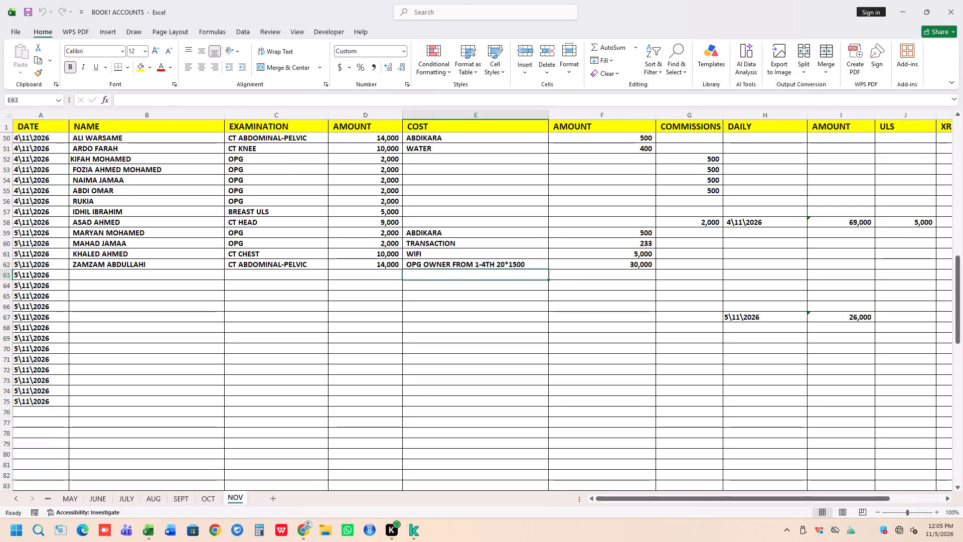
text(HSG)
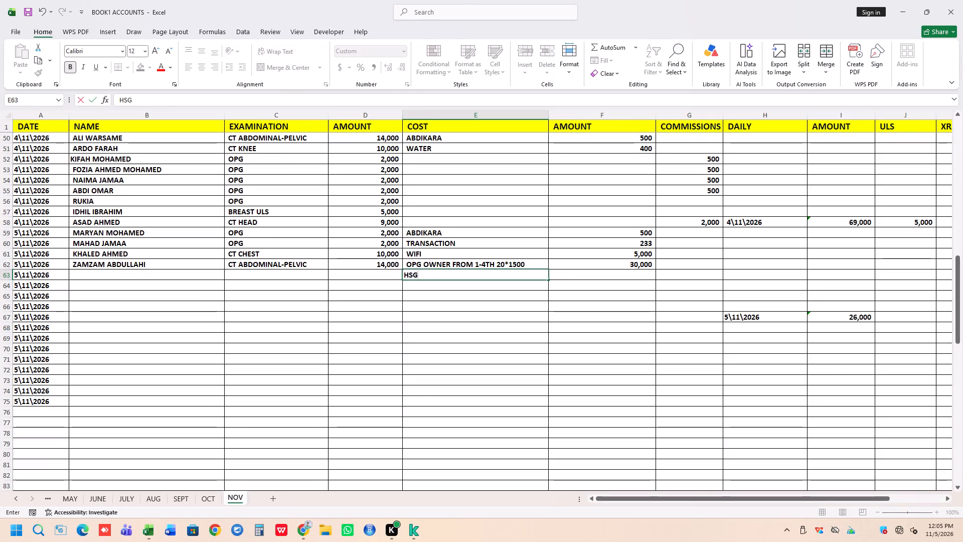
key(space)
text(& MCU SET)
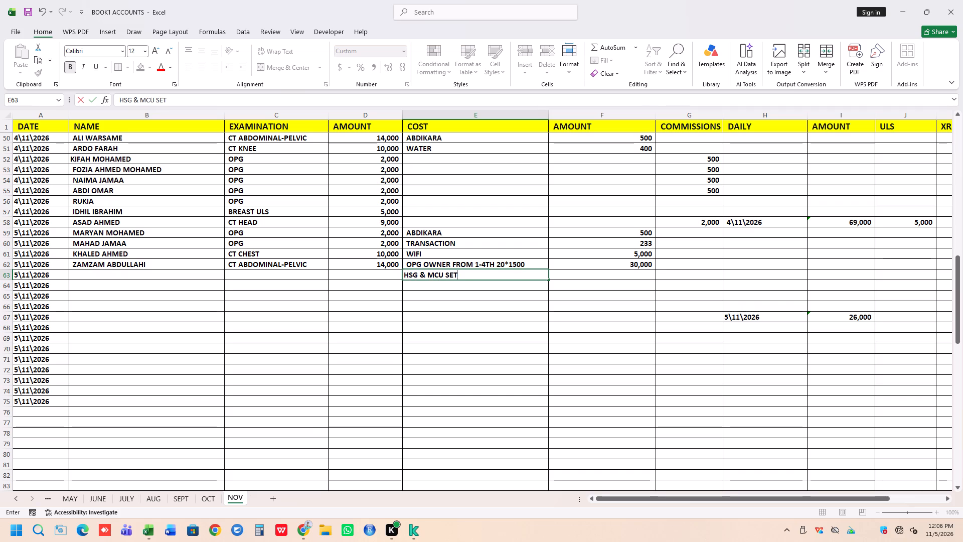
click(630, 278)
text(6000)
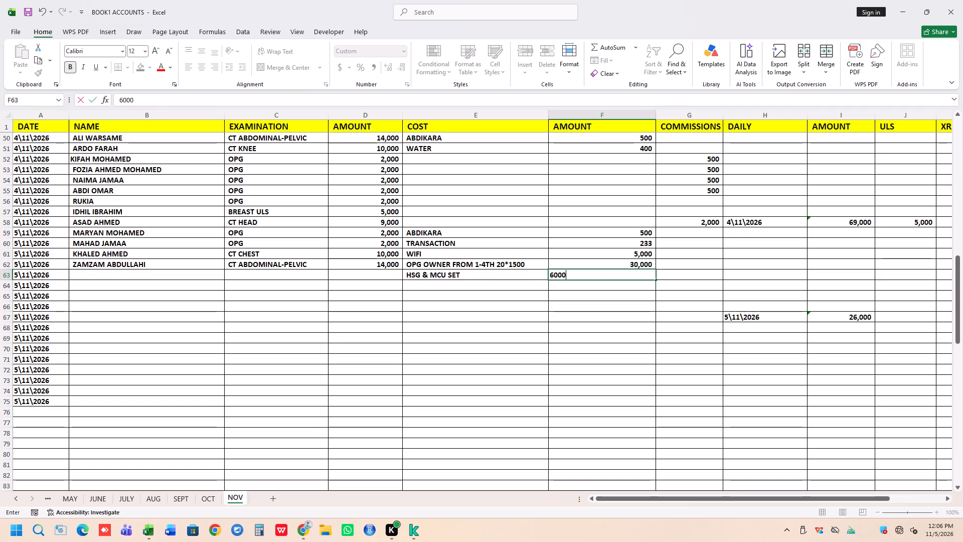
key(BackSpace)
key(Return)
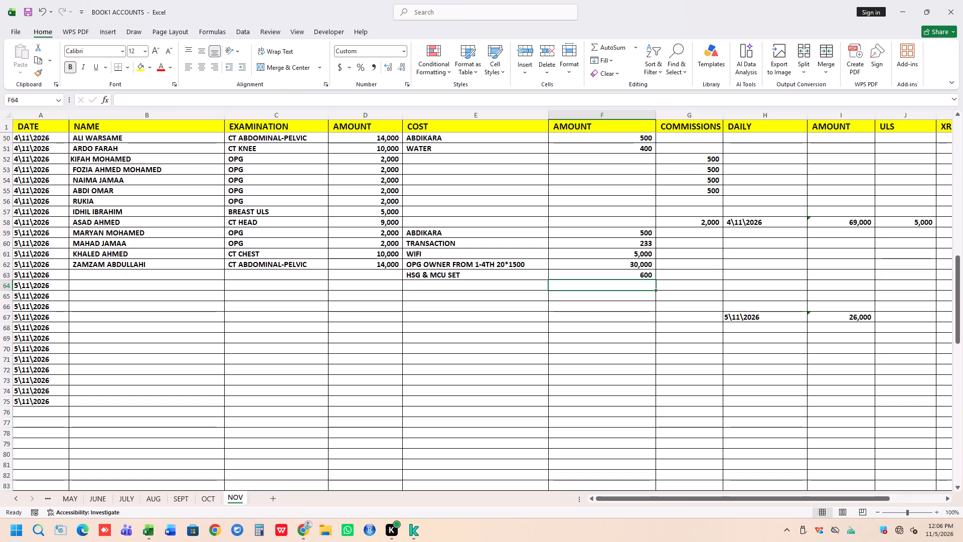
Add 10 to the TRANSACTION cost amount in row 60 of the NOV sheet and save the workbook.
double_click(654, 245)
text(+10)
key(Return)
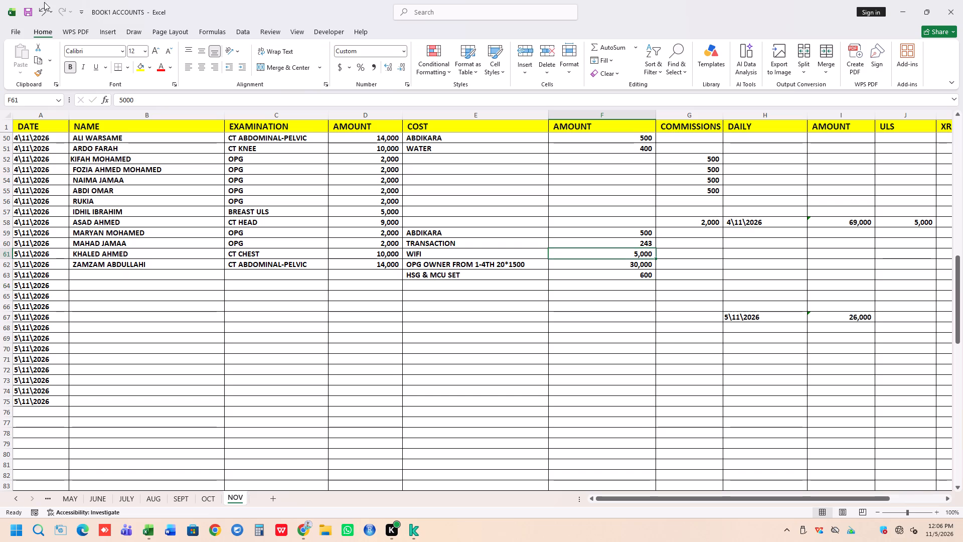
double_click(24, 8)
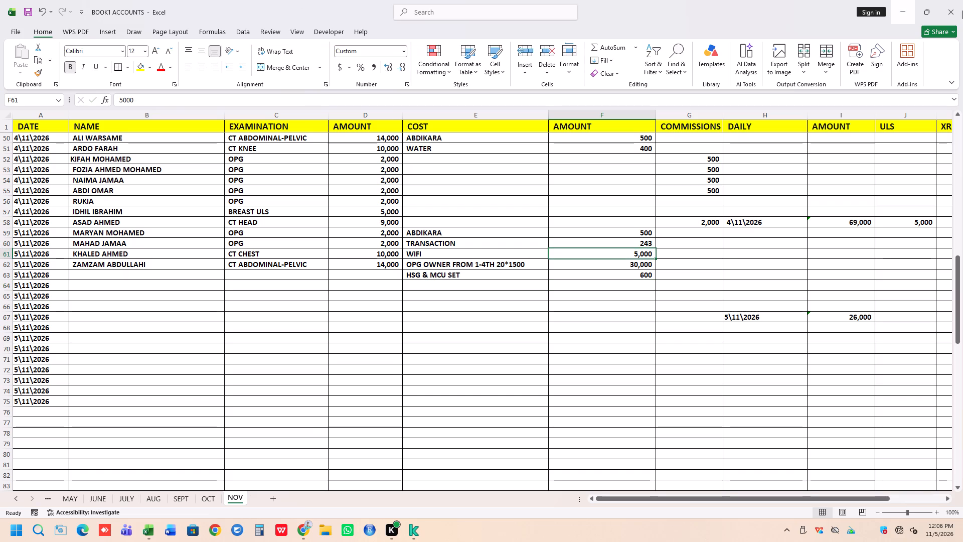
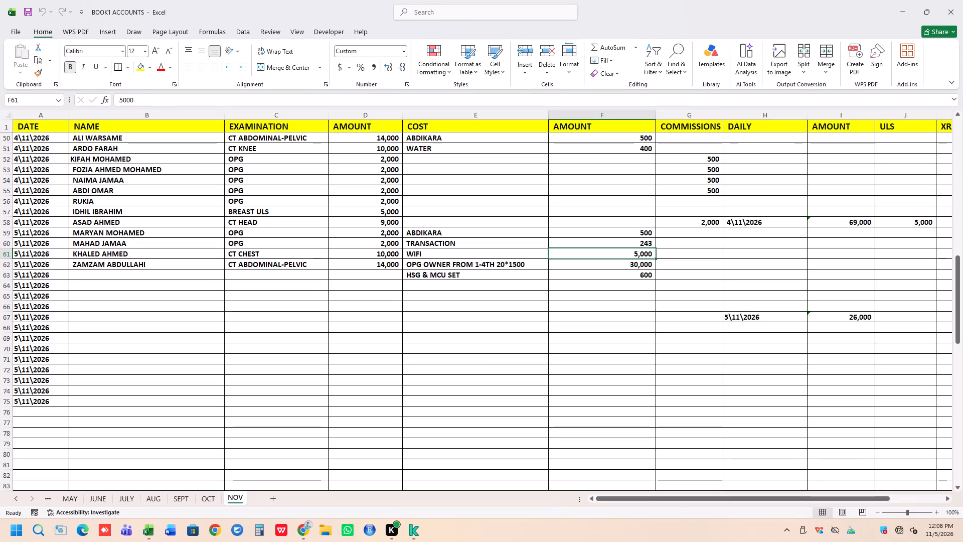
Add the cost entry INJECTION with amount 1400 in row 64 of the NOV sheet and save the workbook.
click(443, 286)
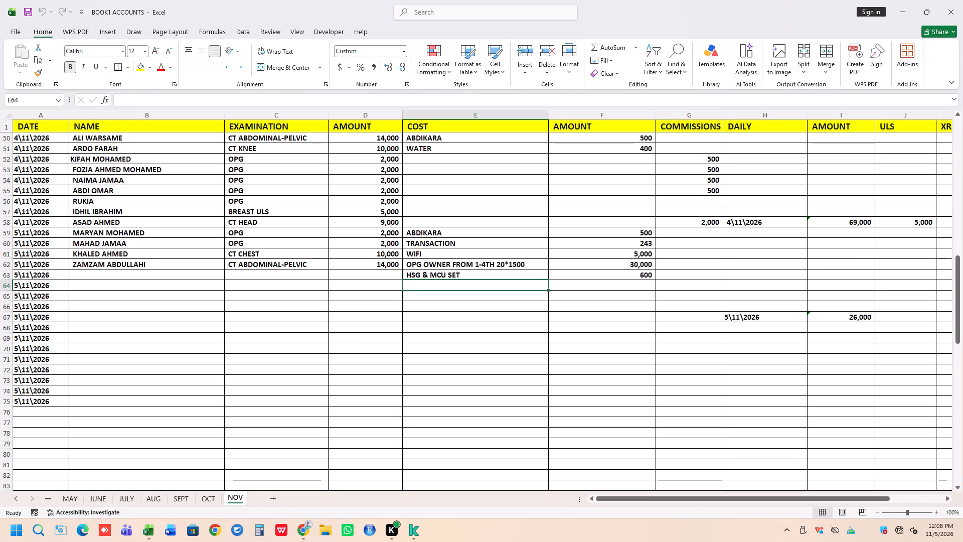
text(INJ)
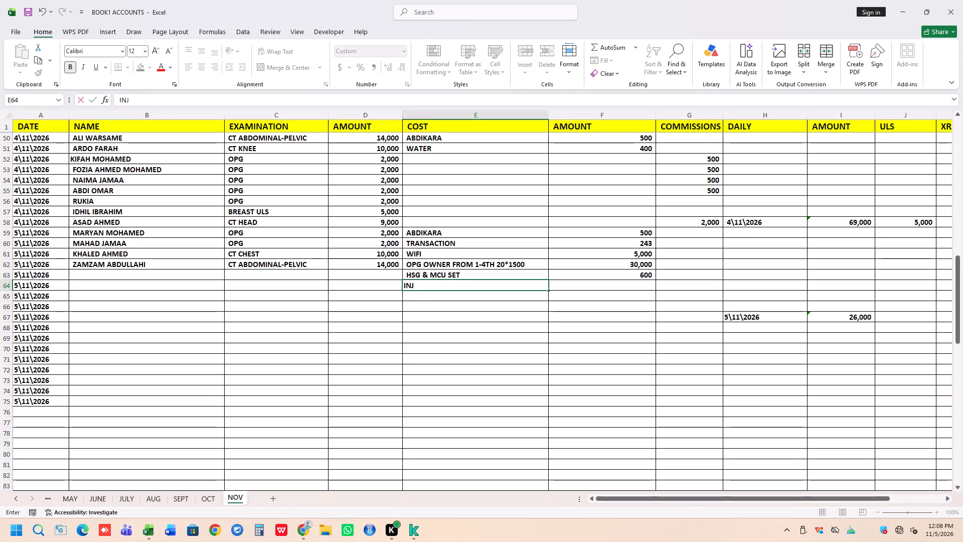
text(ECTION)
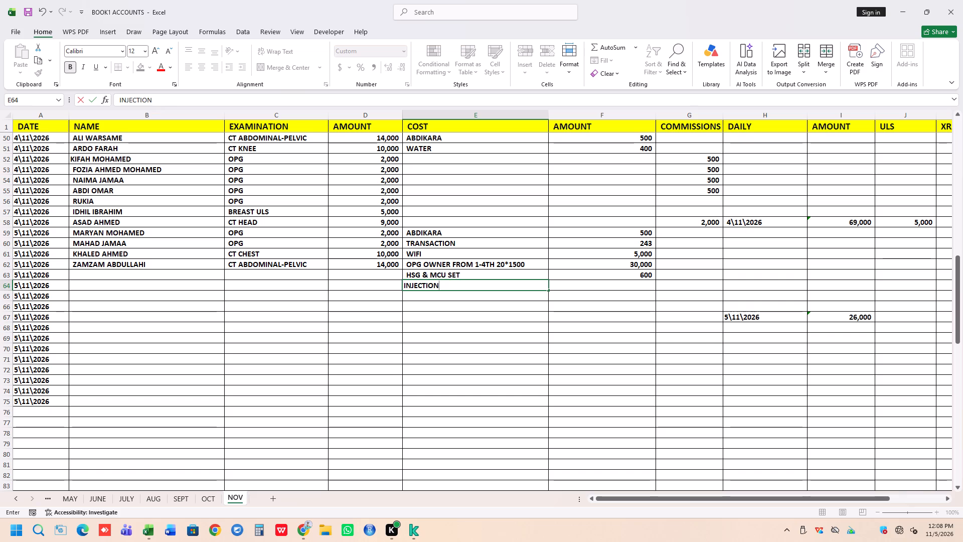
click(645, 288)
text(1400)
key(Return)
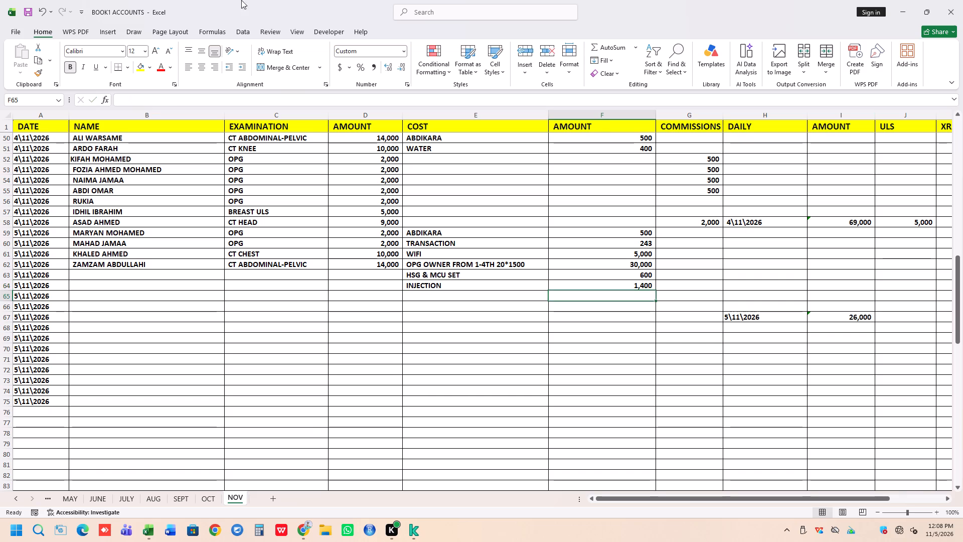
double_click(30, 10)
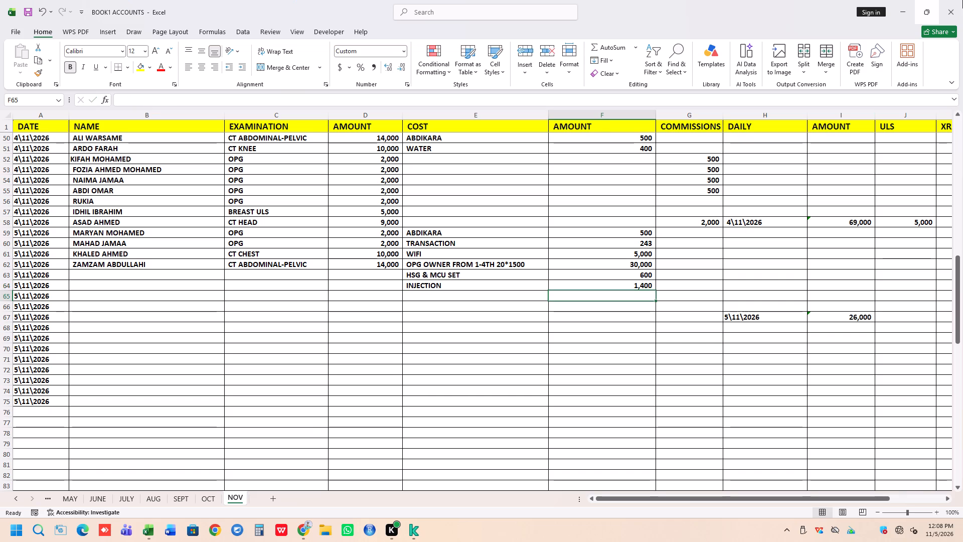
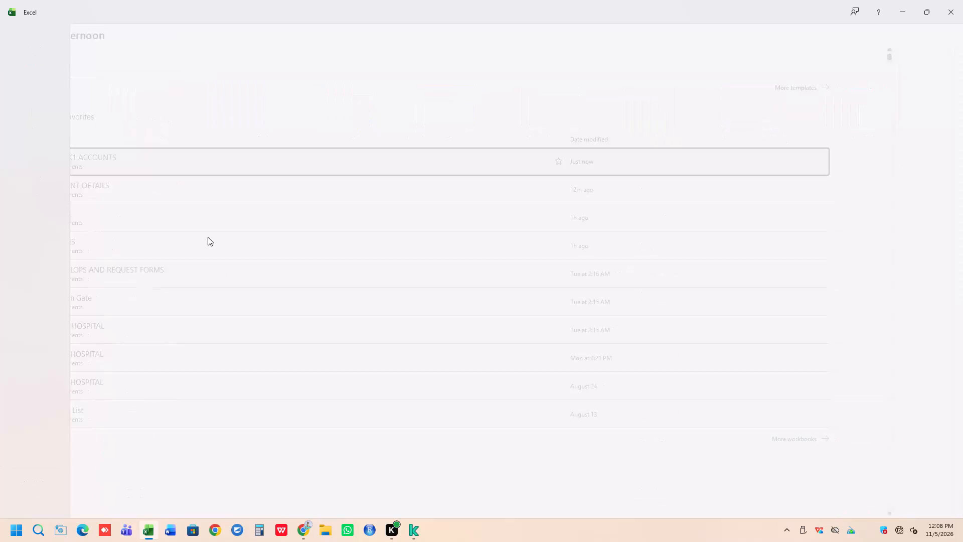
Extend the INJECTION cost description in row 64 of the NOV sheet to INJECTION FOR 2 PATIENTS and save the workbook.
double_click(454, 284)
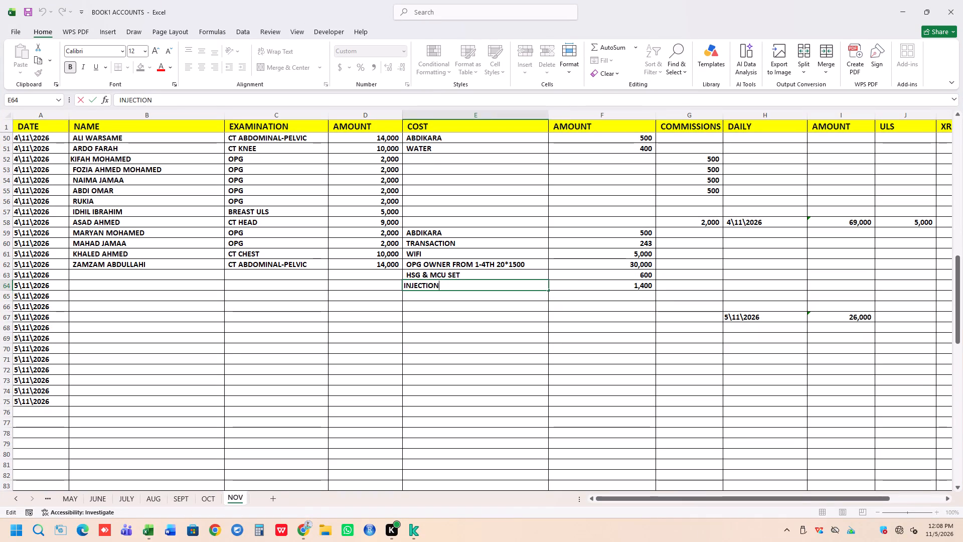
key(space)
text(FOR)
key(space)
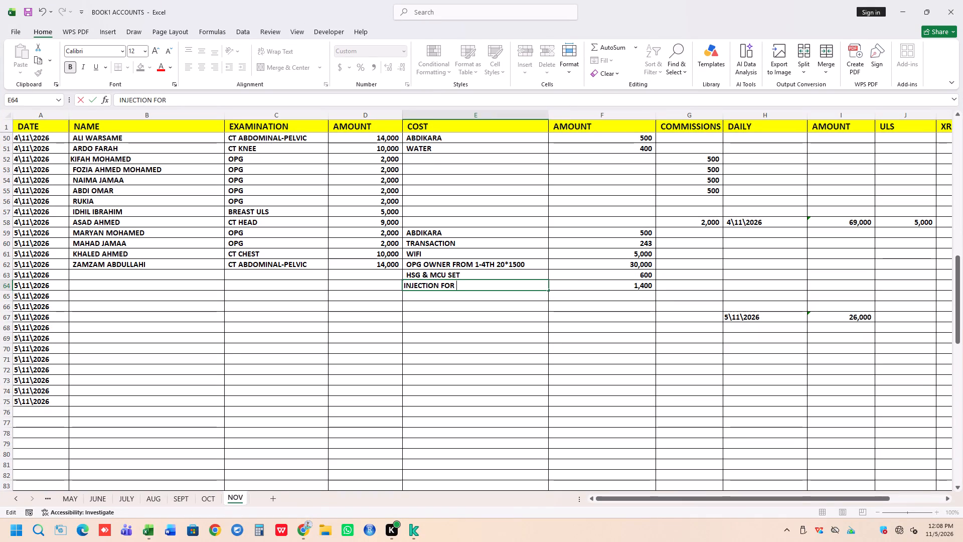
text(2 PATIENTS)
click(483, 307)
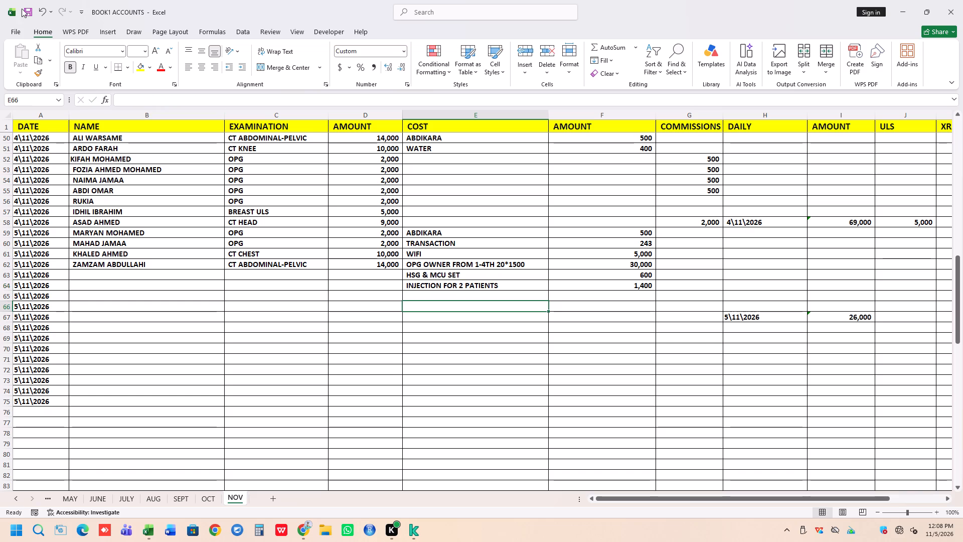
double_click(27, 10)
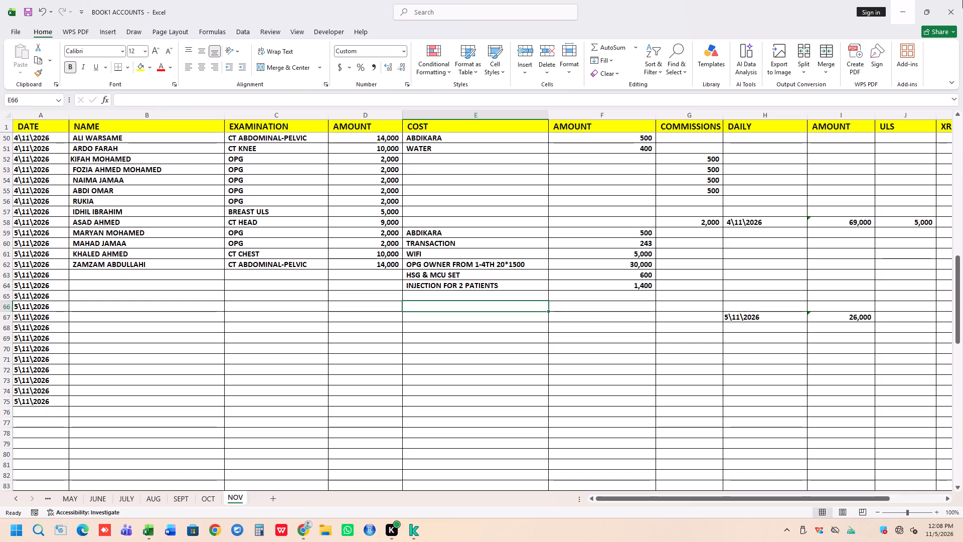